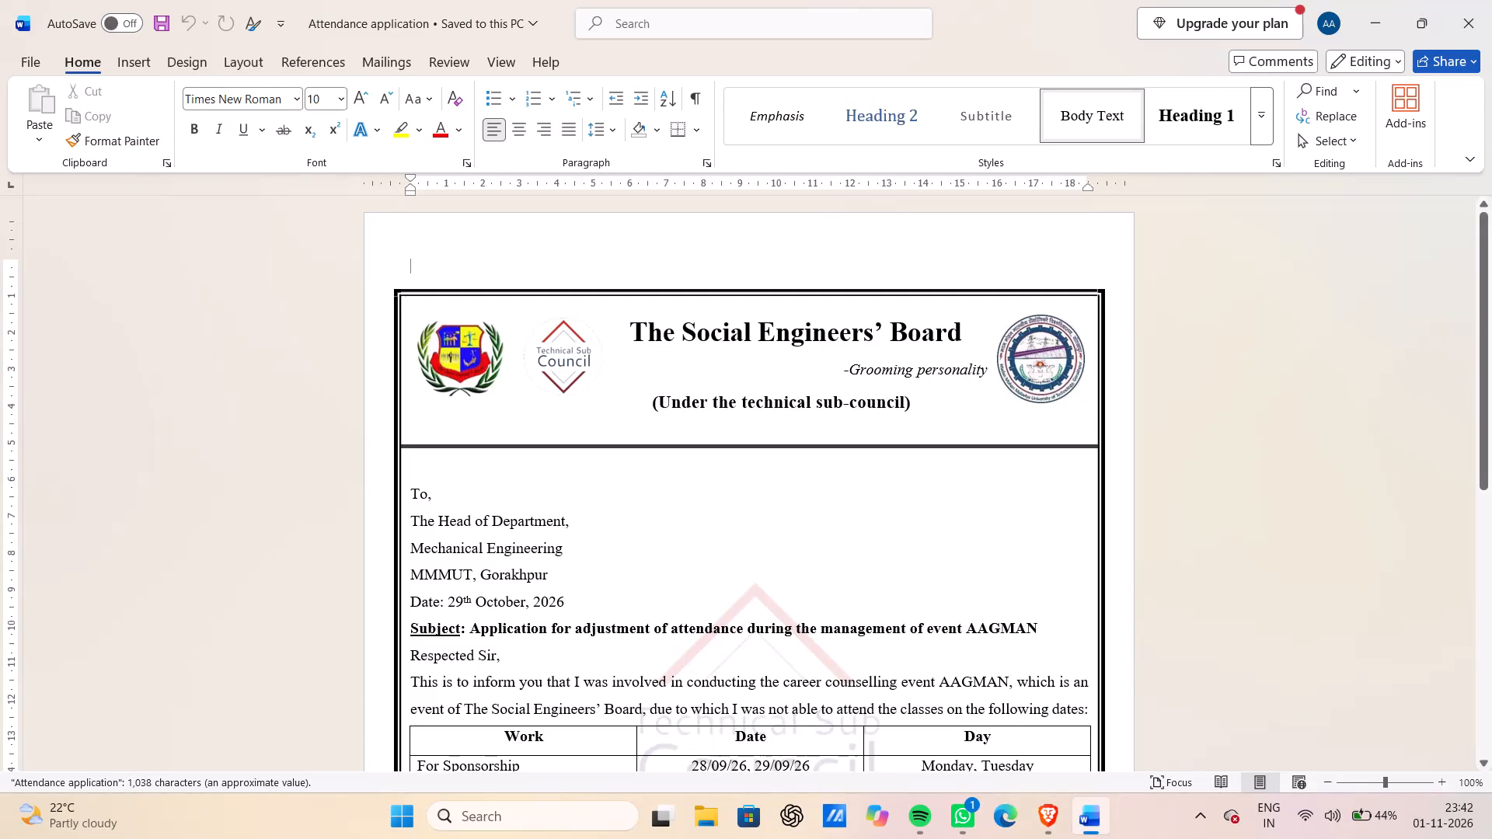
Review the attendance application's body, from the table of work dates to the closing signature block.
scroll(796, 364, "down", 2)
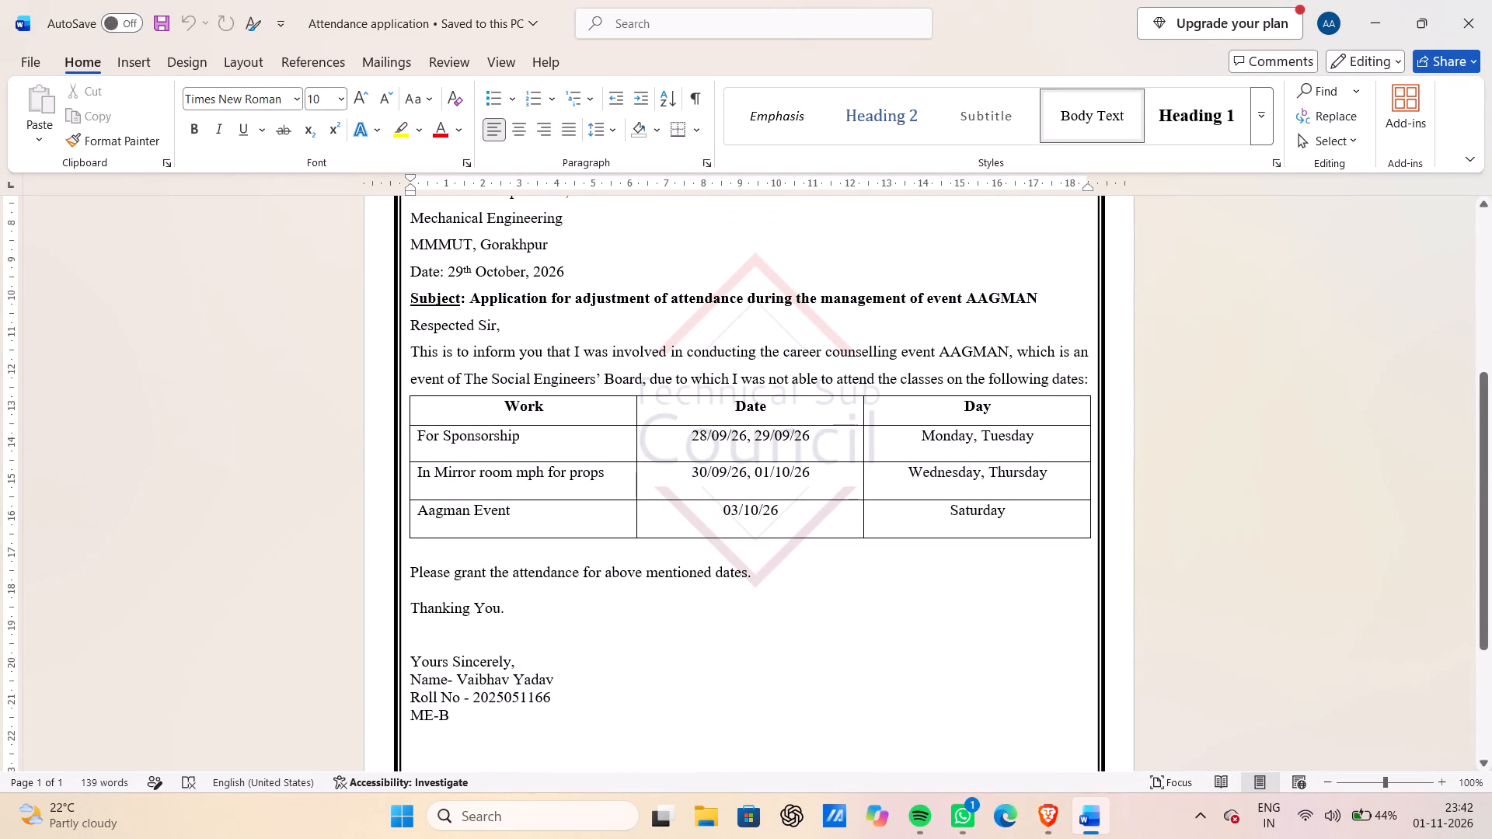
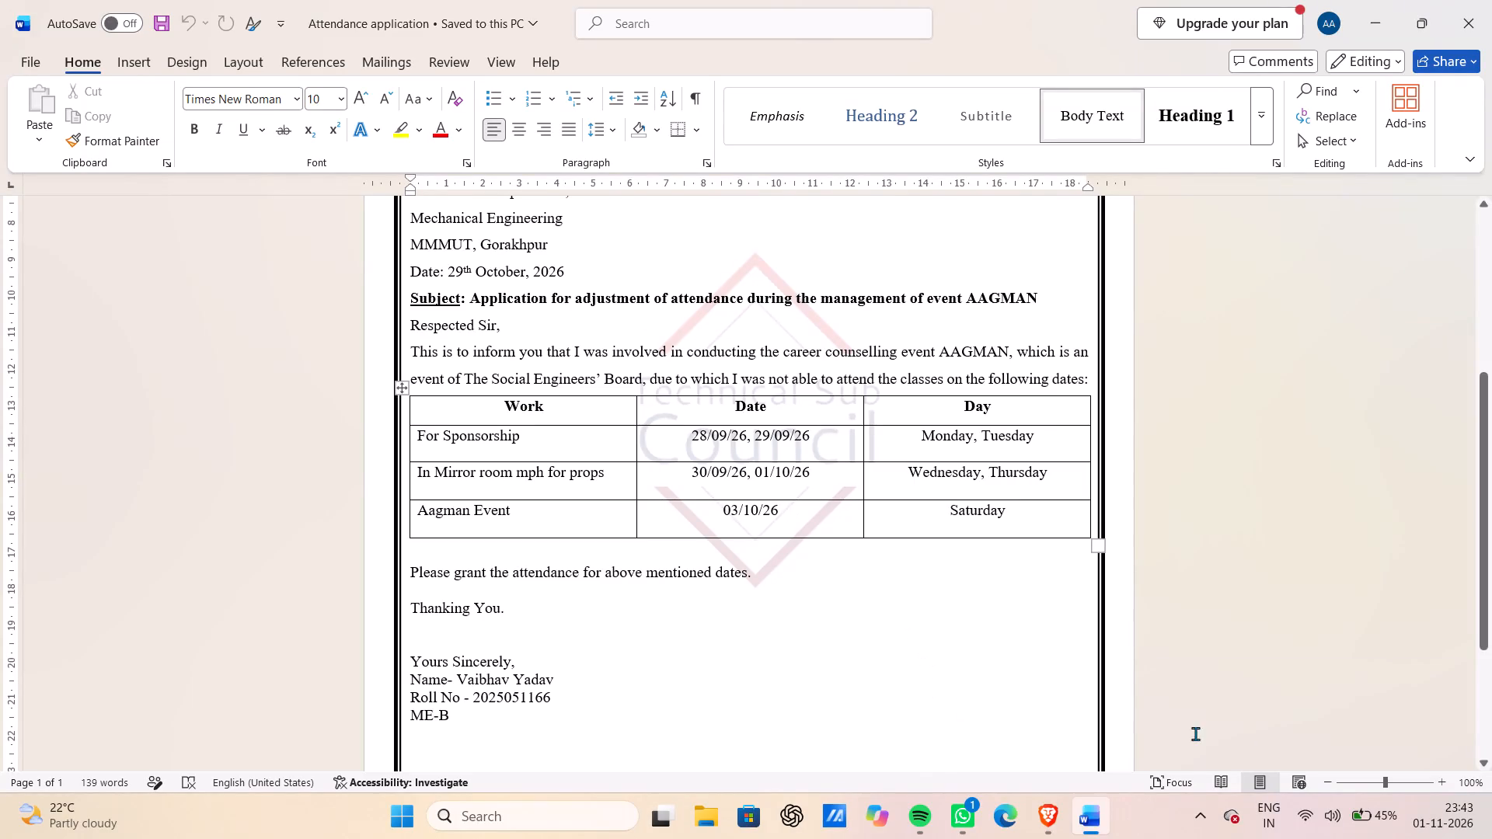
Check the September 2026 page of the system calendar against the work dates and weekdays in the table, and return to the document.
left_click(1354, 837)
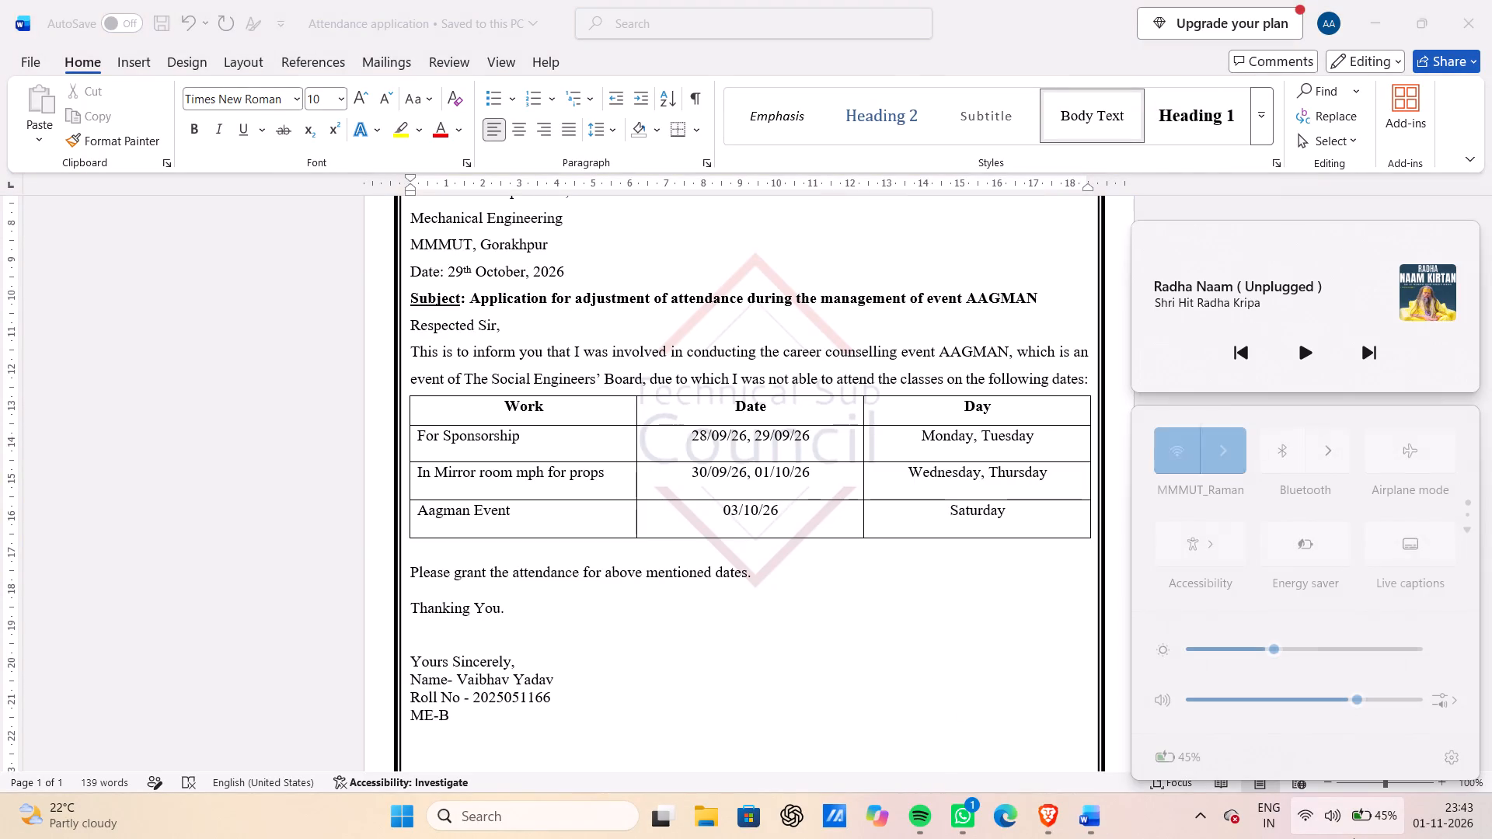
left_click(1439, 807)
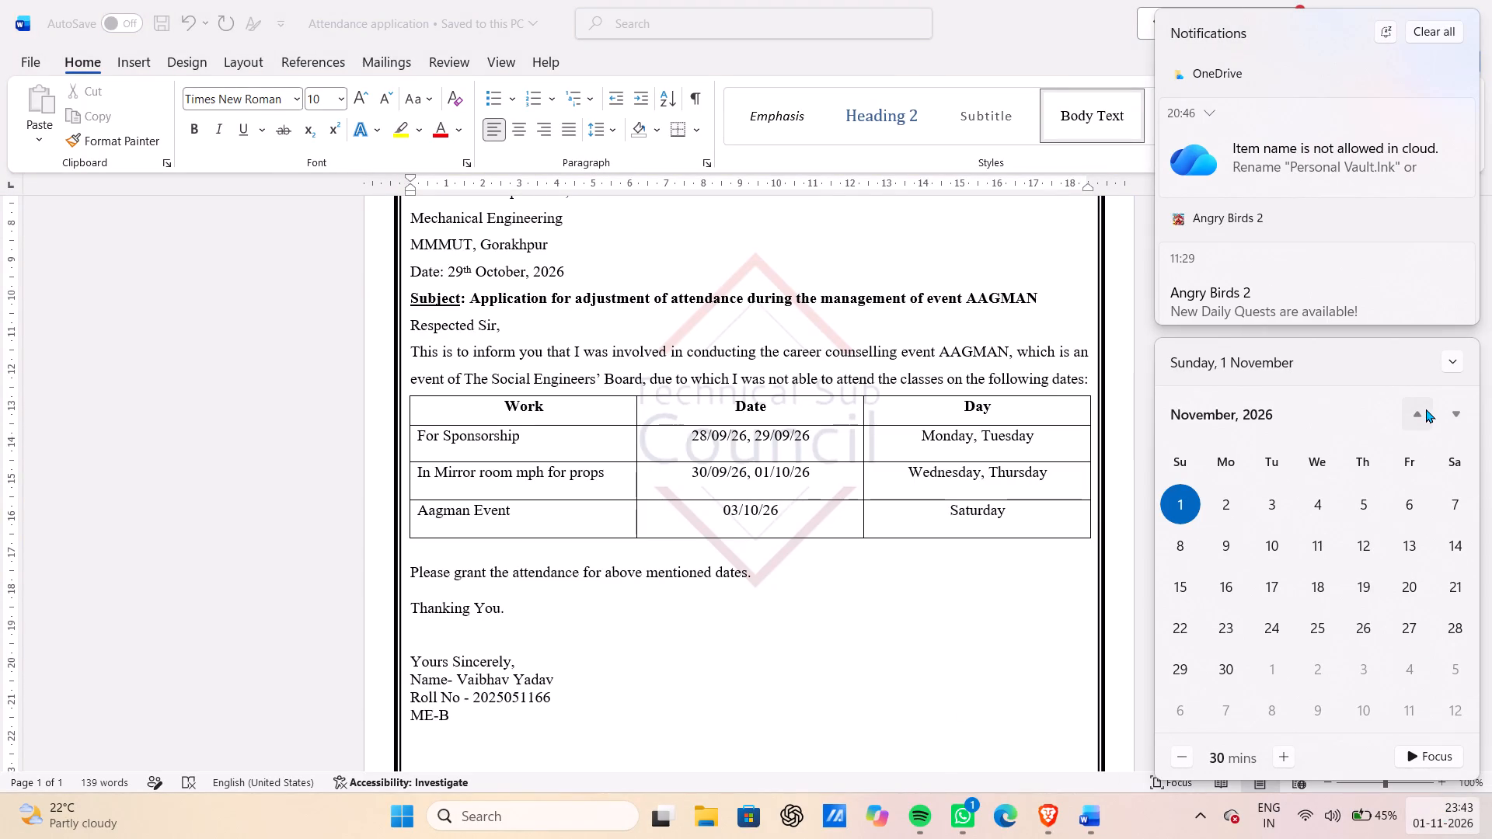
left_click(1426, 409)
left_click(1426, 409)
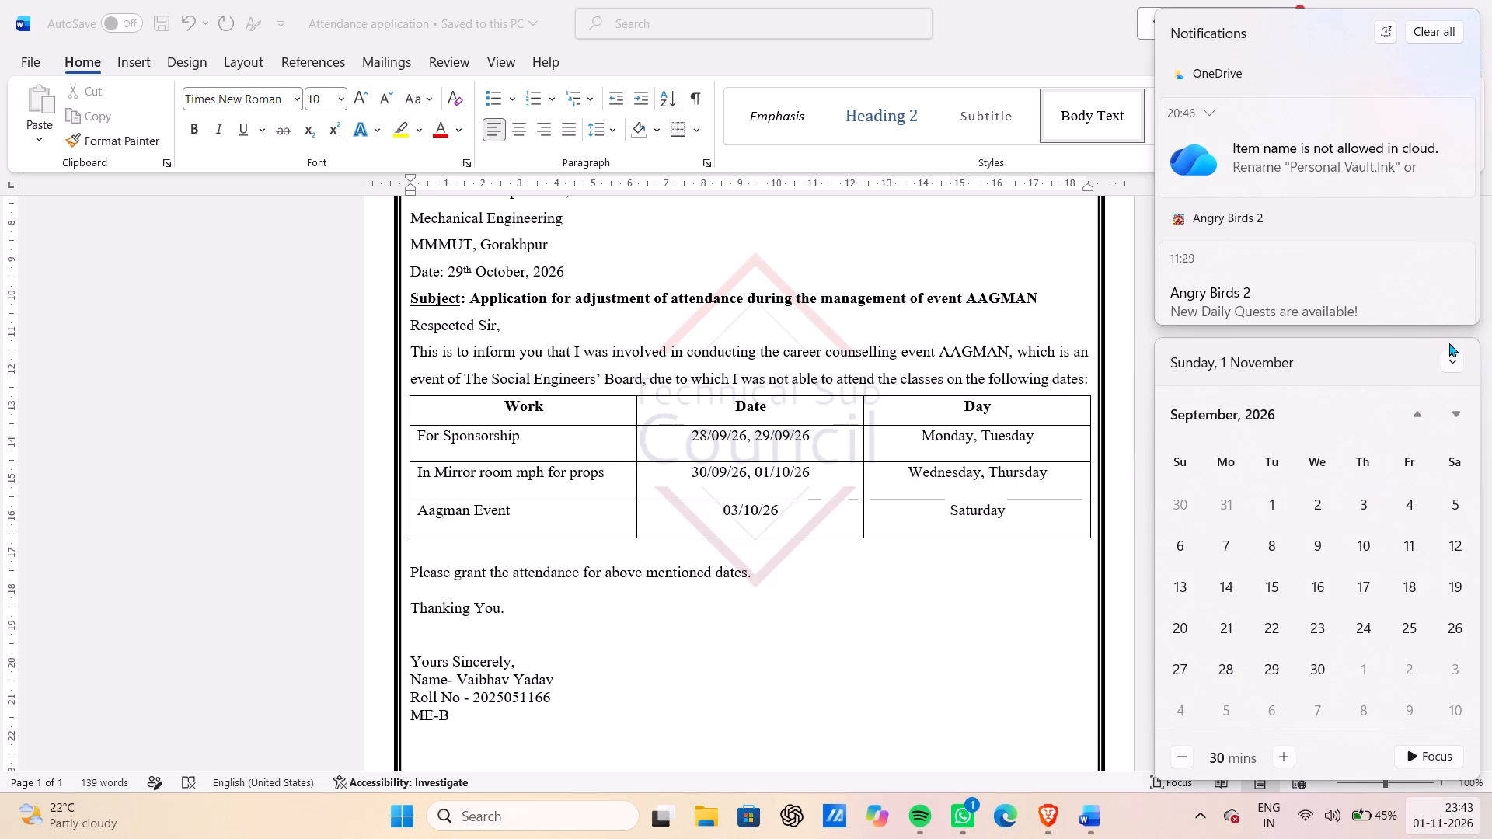
left_click(1459, 360)
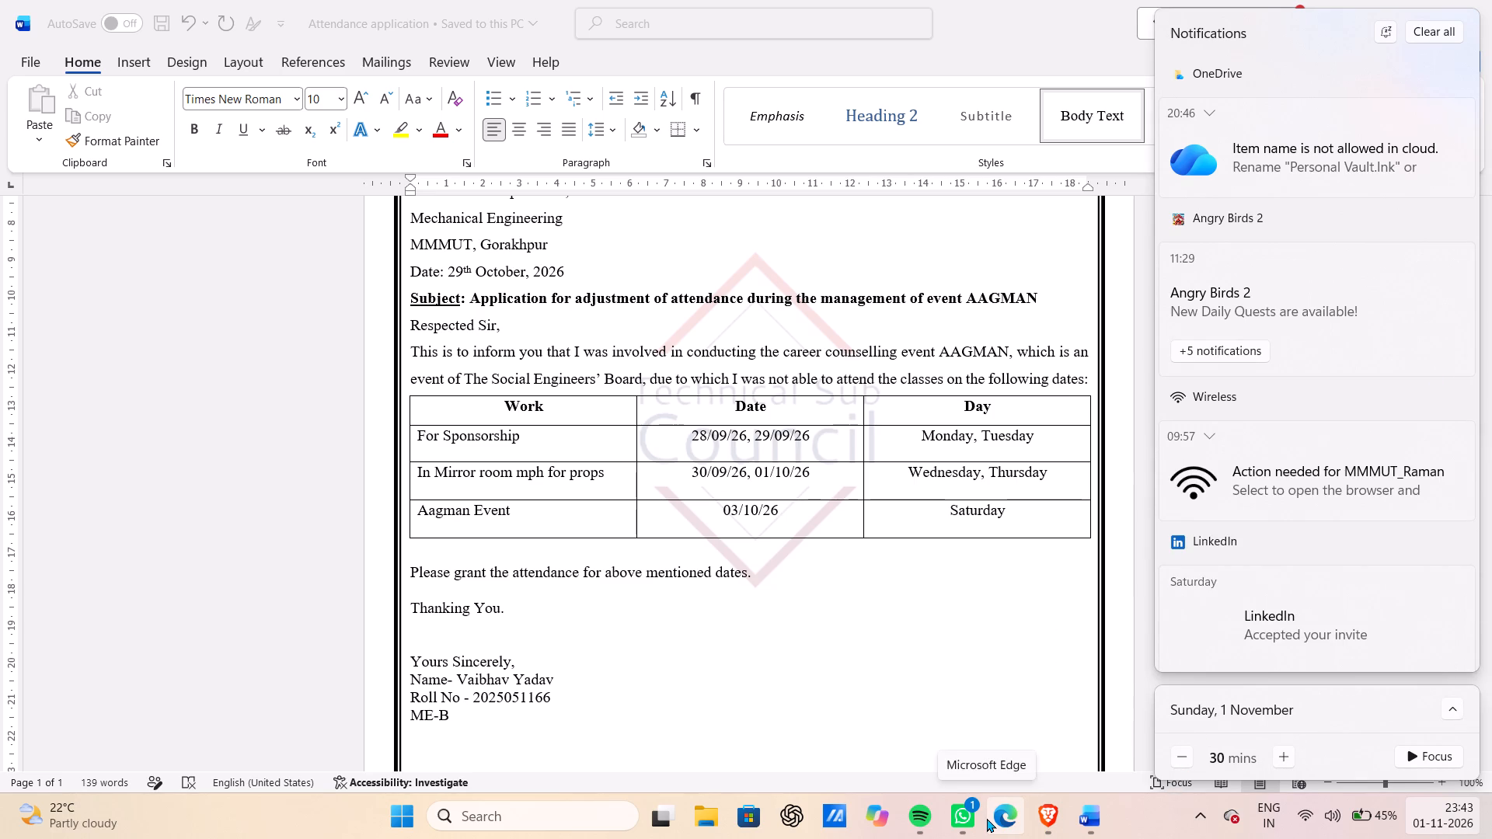
left_click(1090, 658)
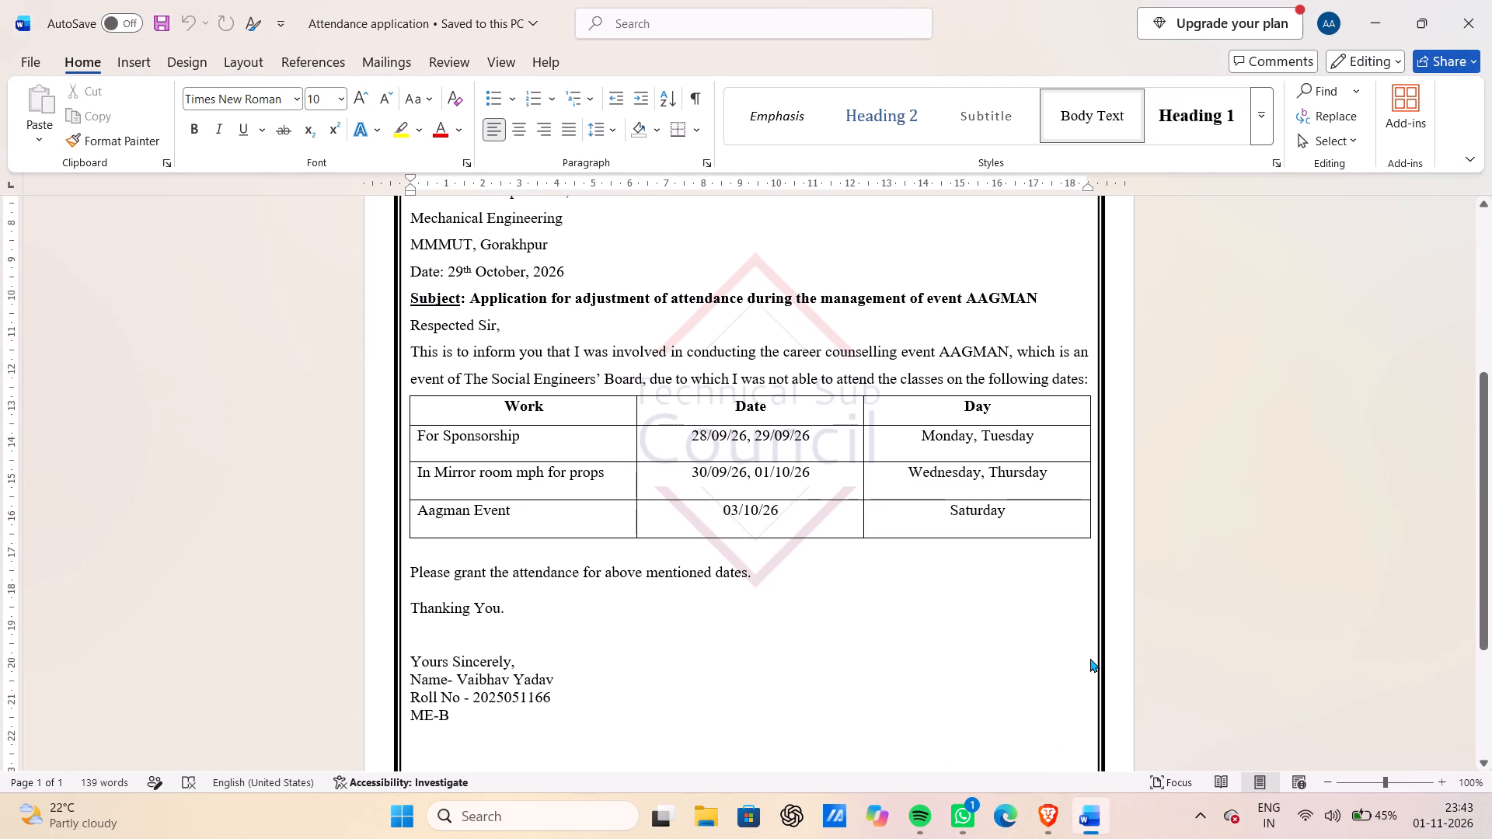
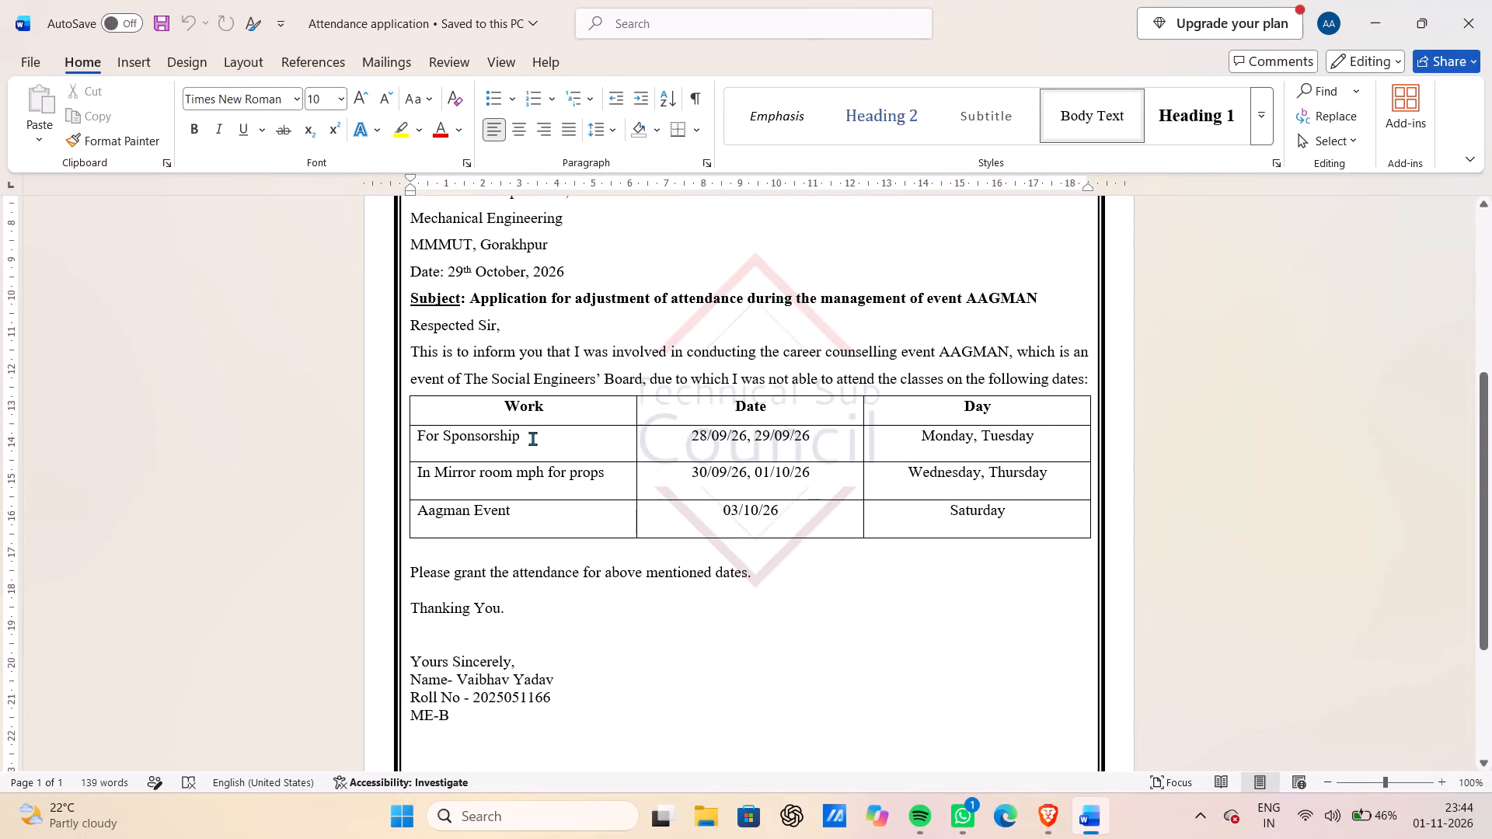
Delete the "For Sponsorship" row from the table of work dates.
left_click(533, 439)
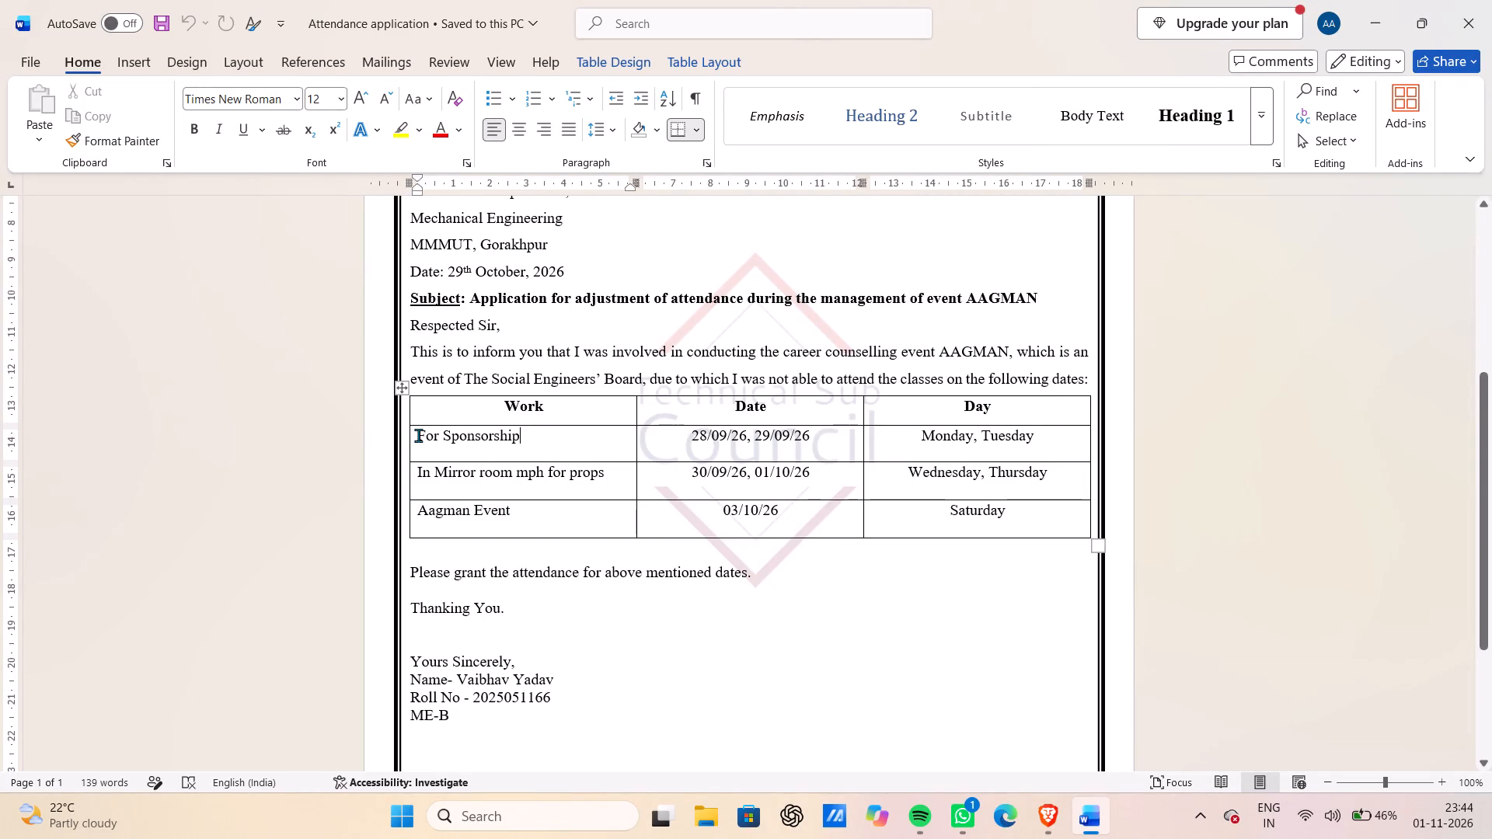
left_click_drag(419, 436, 742, 435)
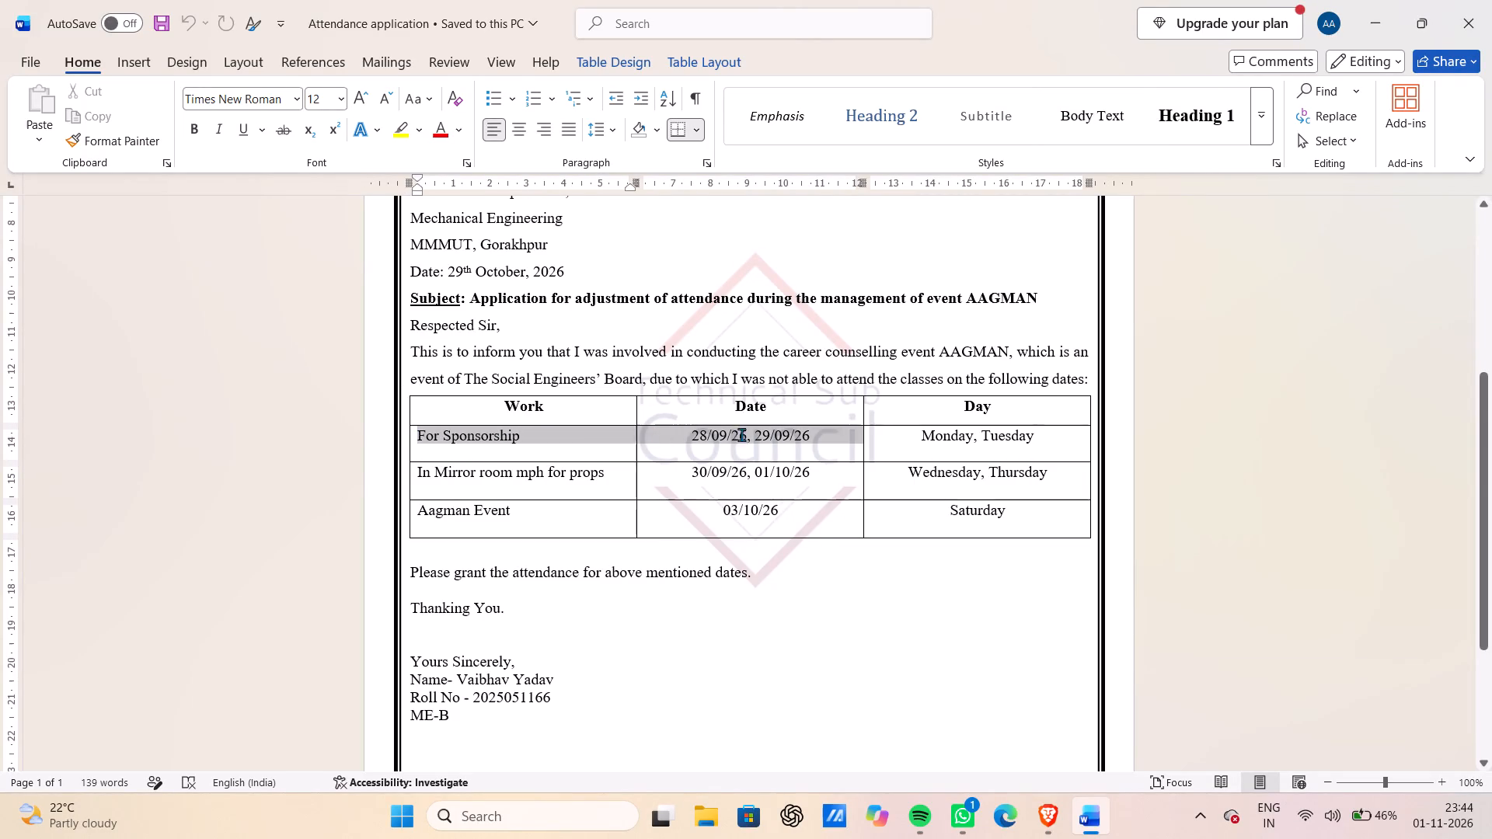
left_click_drag(742, 435, 1128, 443)
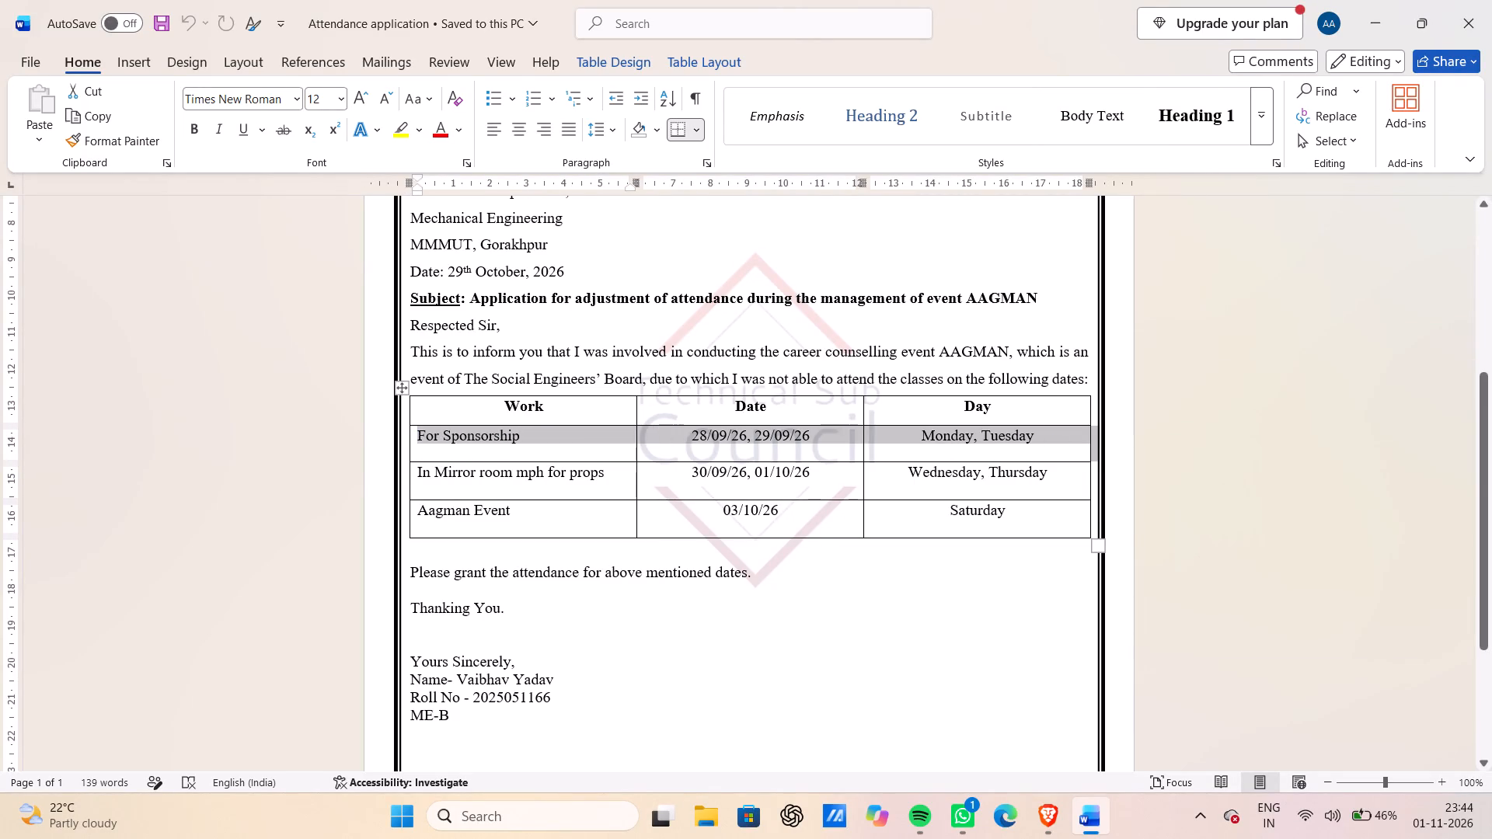
right_click(1022, 447)
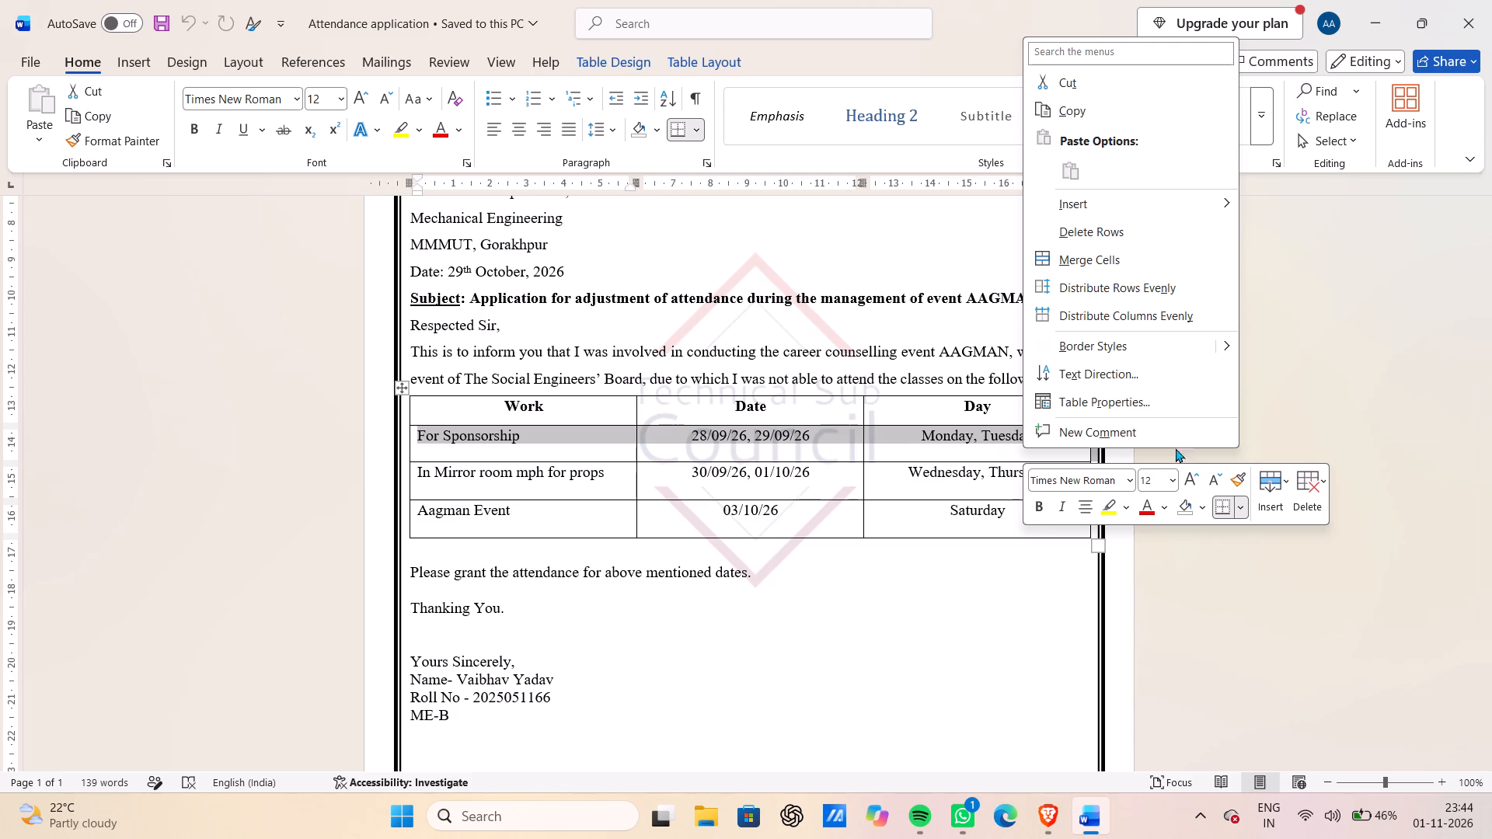
left_click(1318, 478)
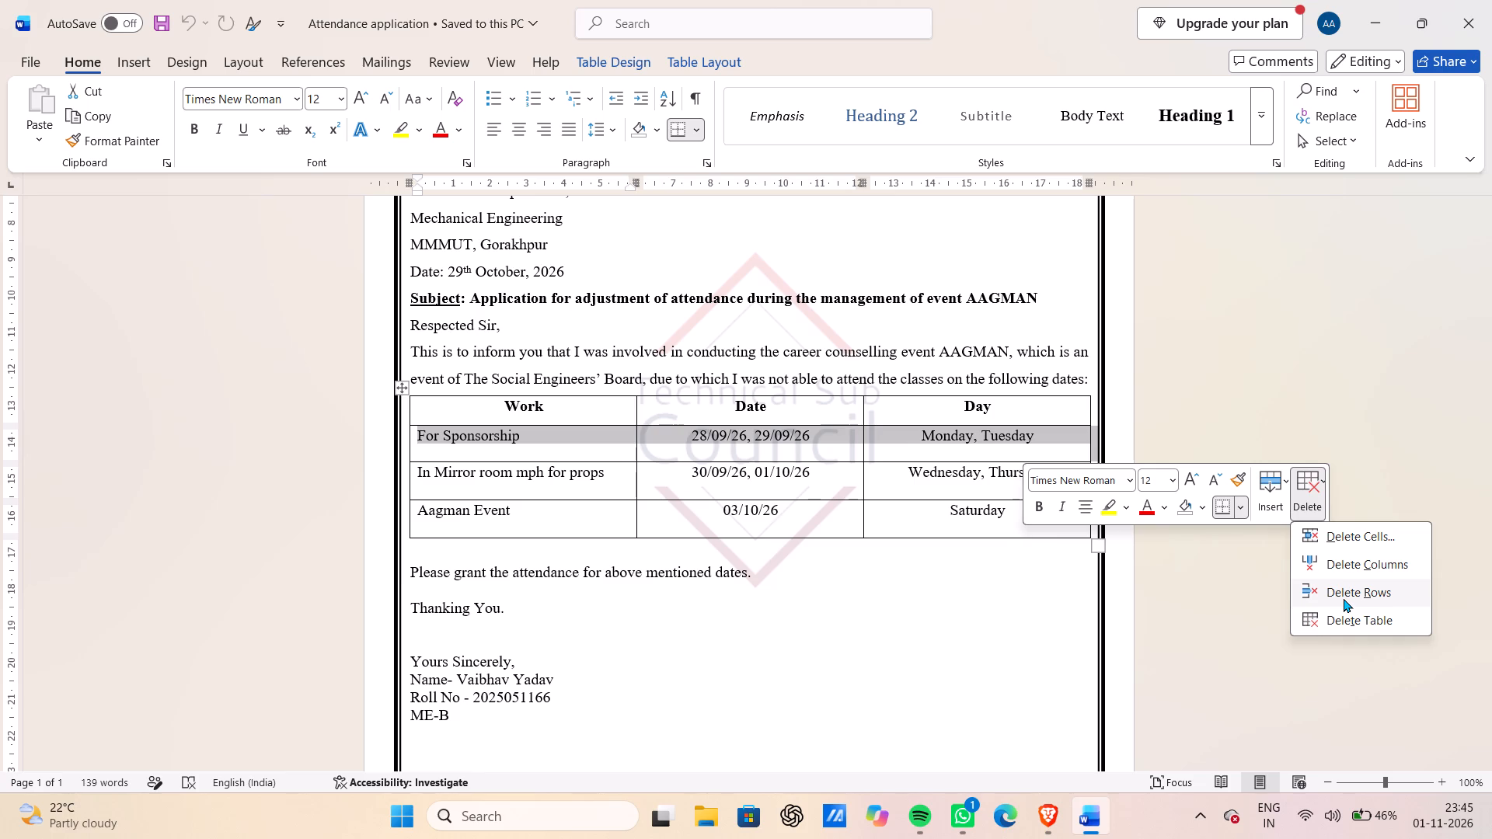
left_click(1344, 598)
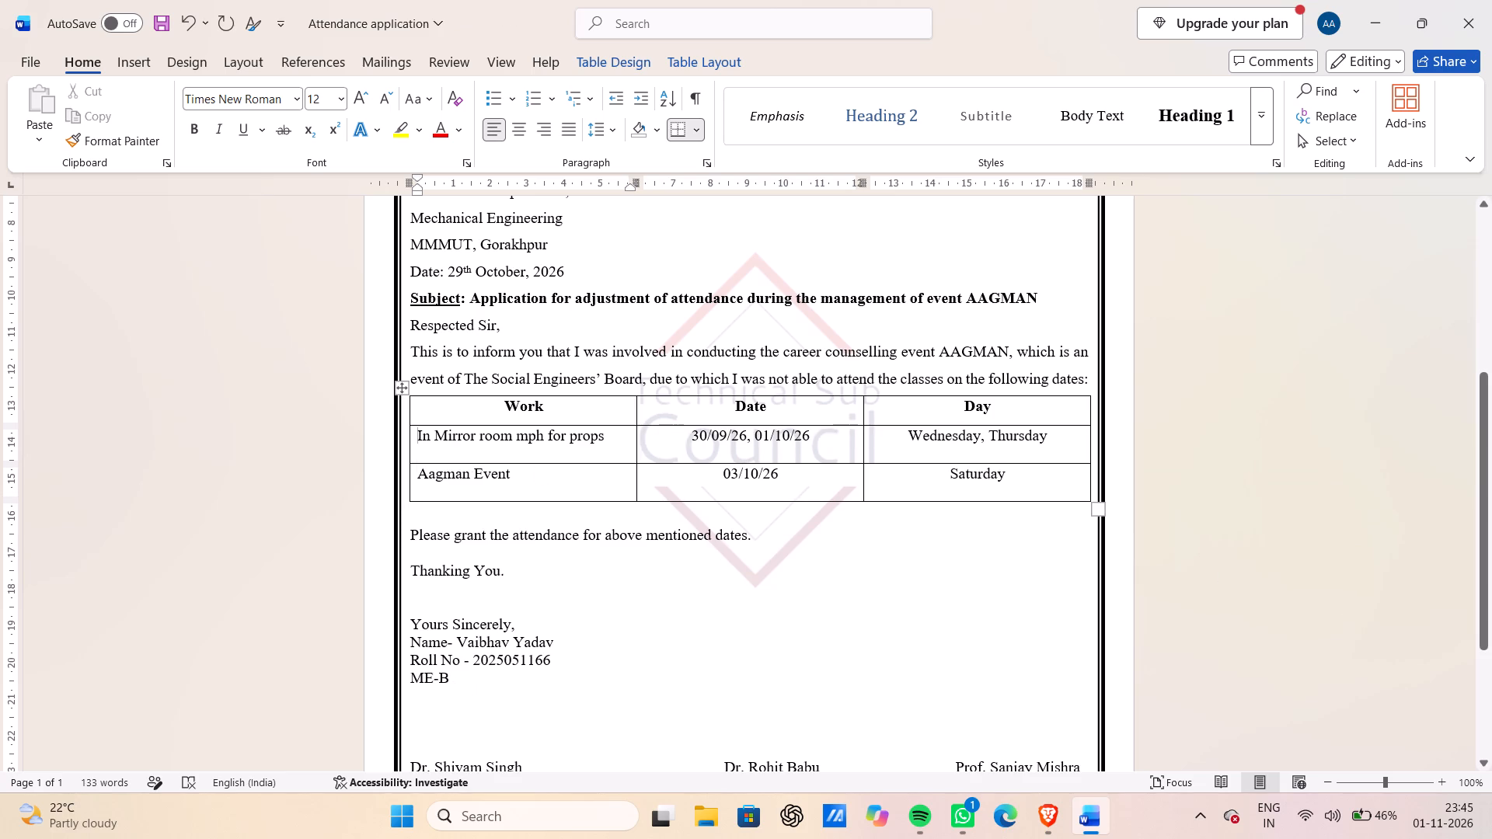
Clear the day entry in the "Aagman Event" row of the table.
left_click(1018, 482)
key("BackSpace")
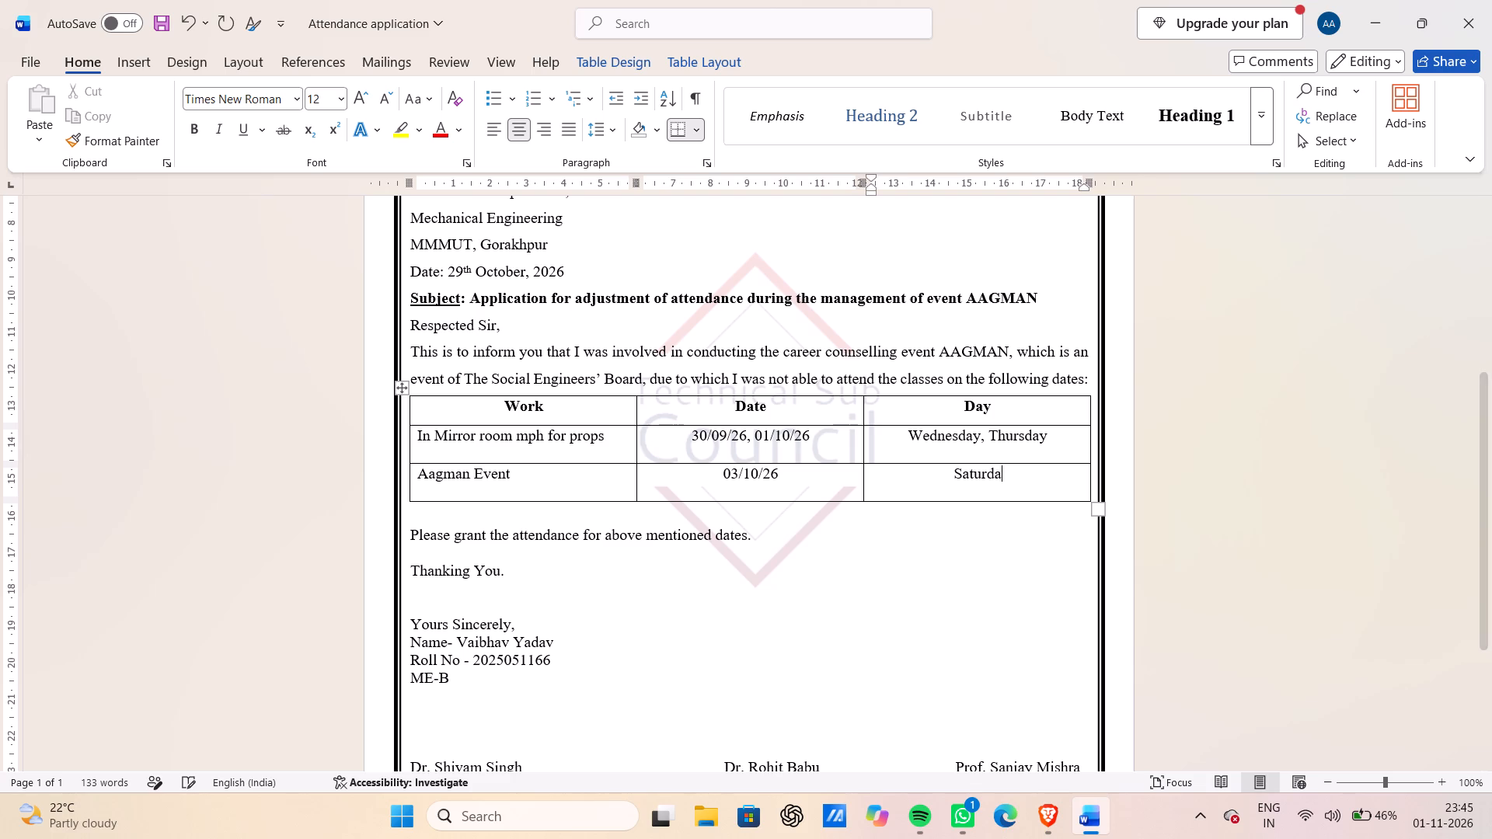
key("BackSpace")
key("BackSpace")
key("BackSpace")
key("BackSpace")
key("BackSpace")
key("BackSpace")
key("BackSpace")
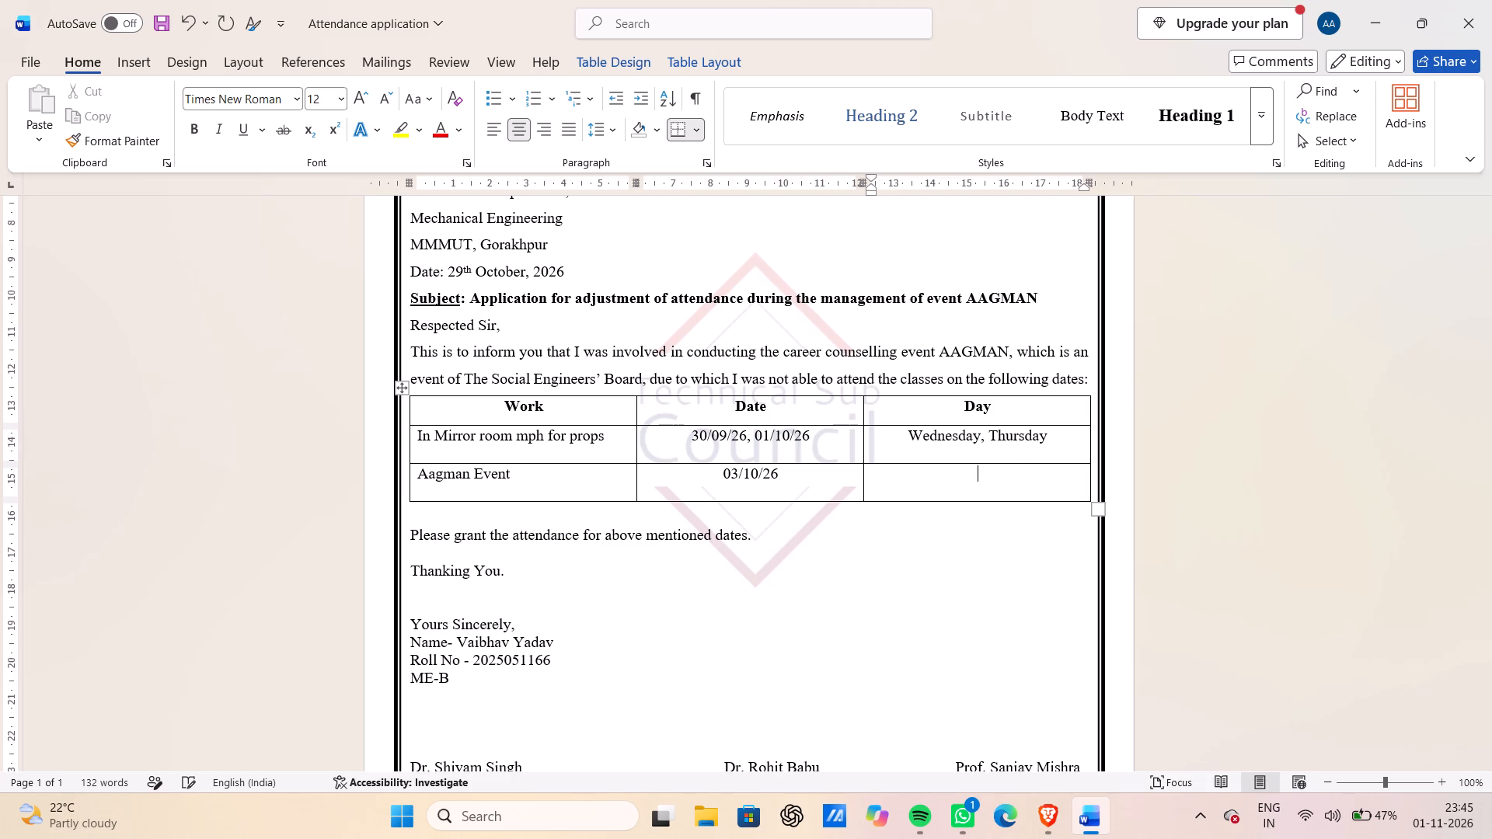
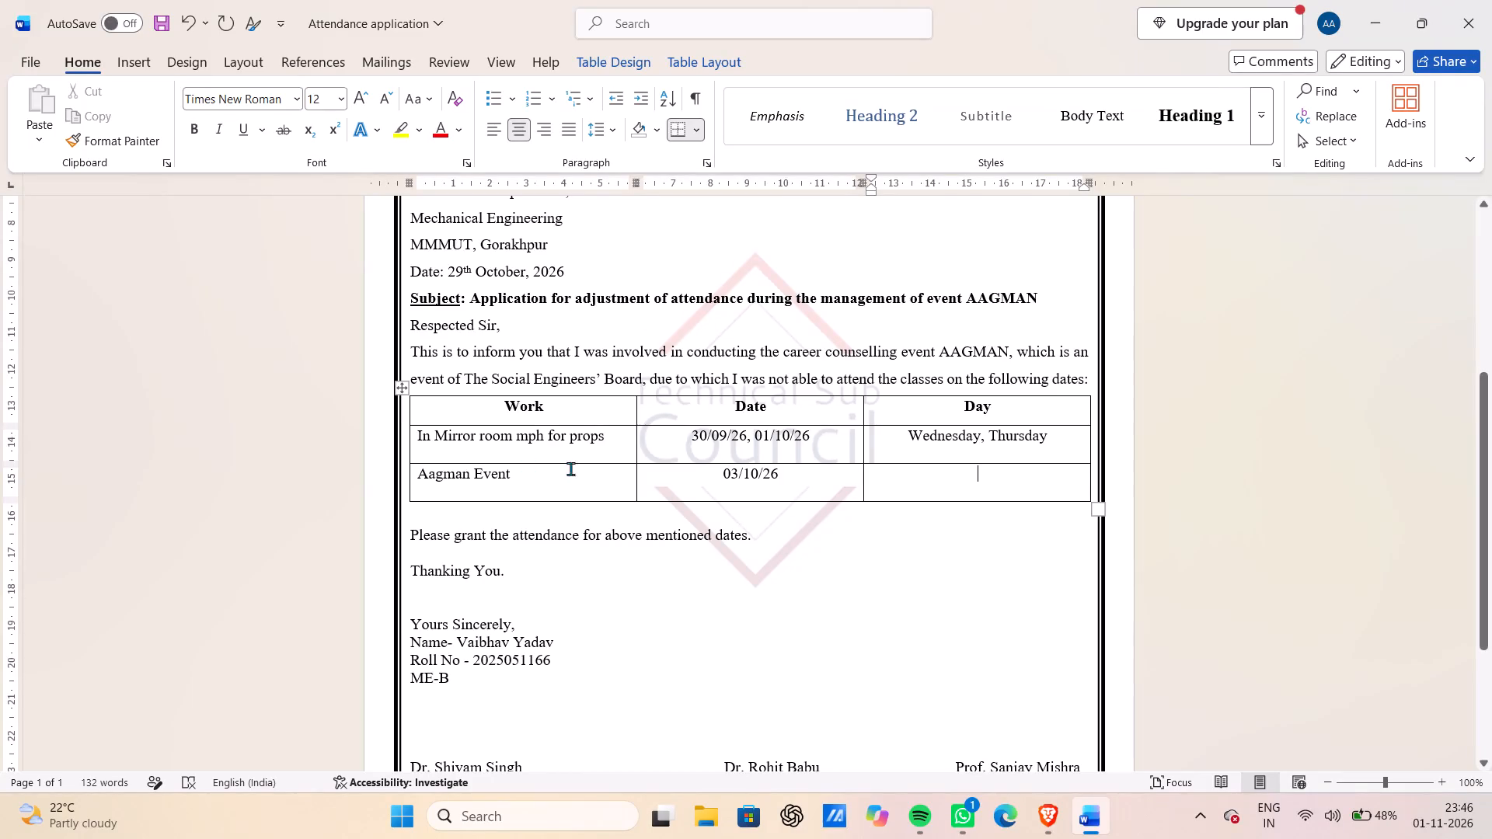
Delete the "Aagman Event" row from the table of work dates.
right_click(1023, 479)
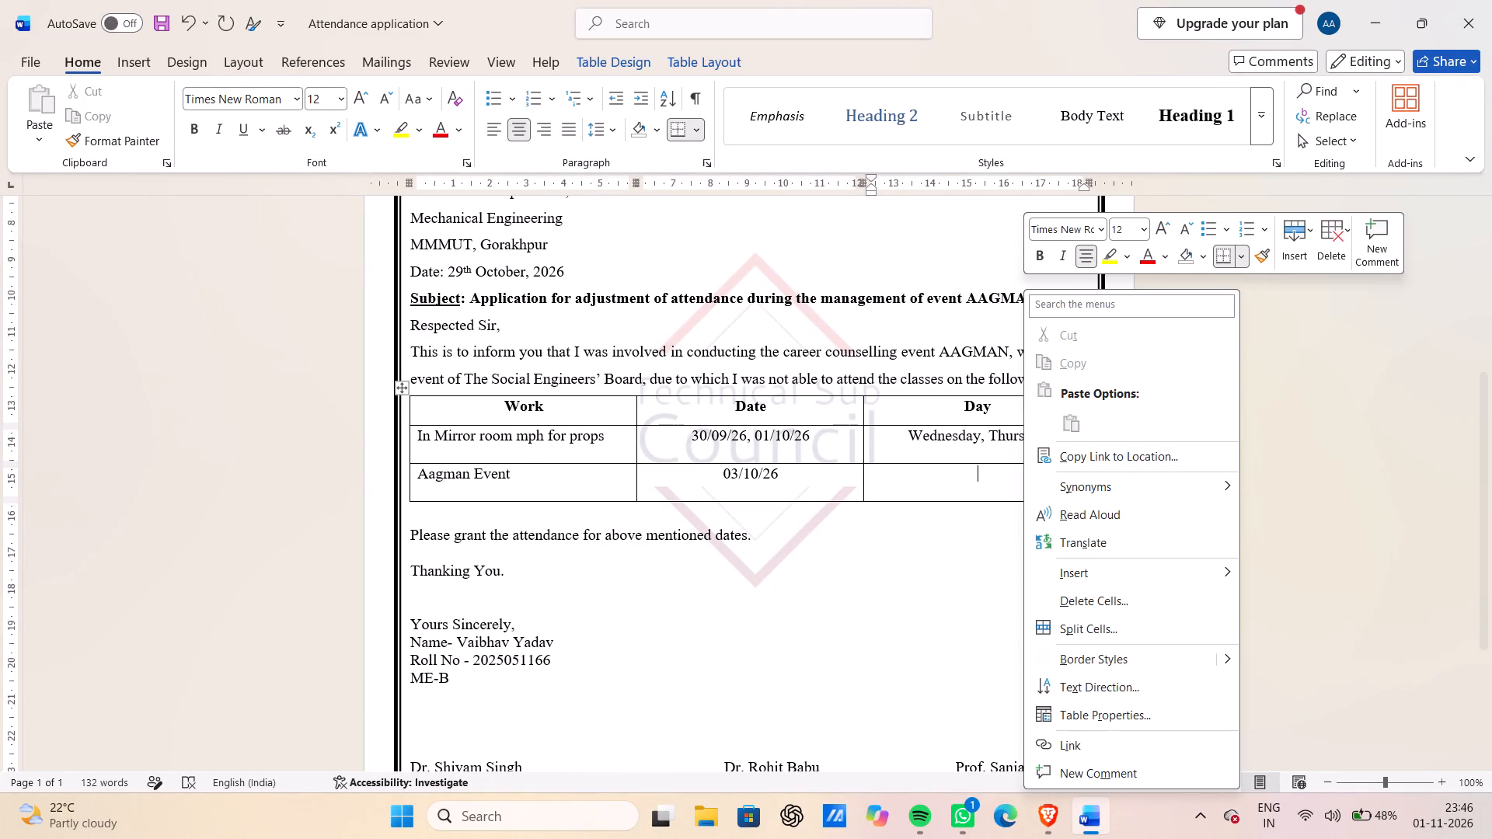
left_click(1340, 238)
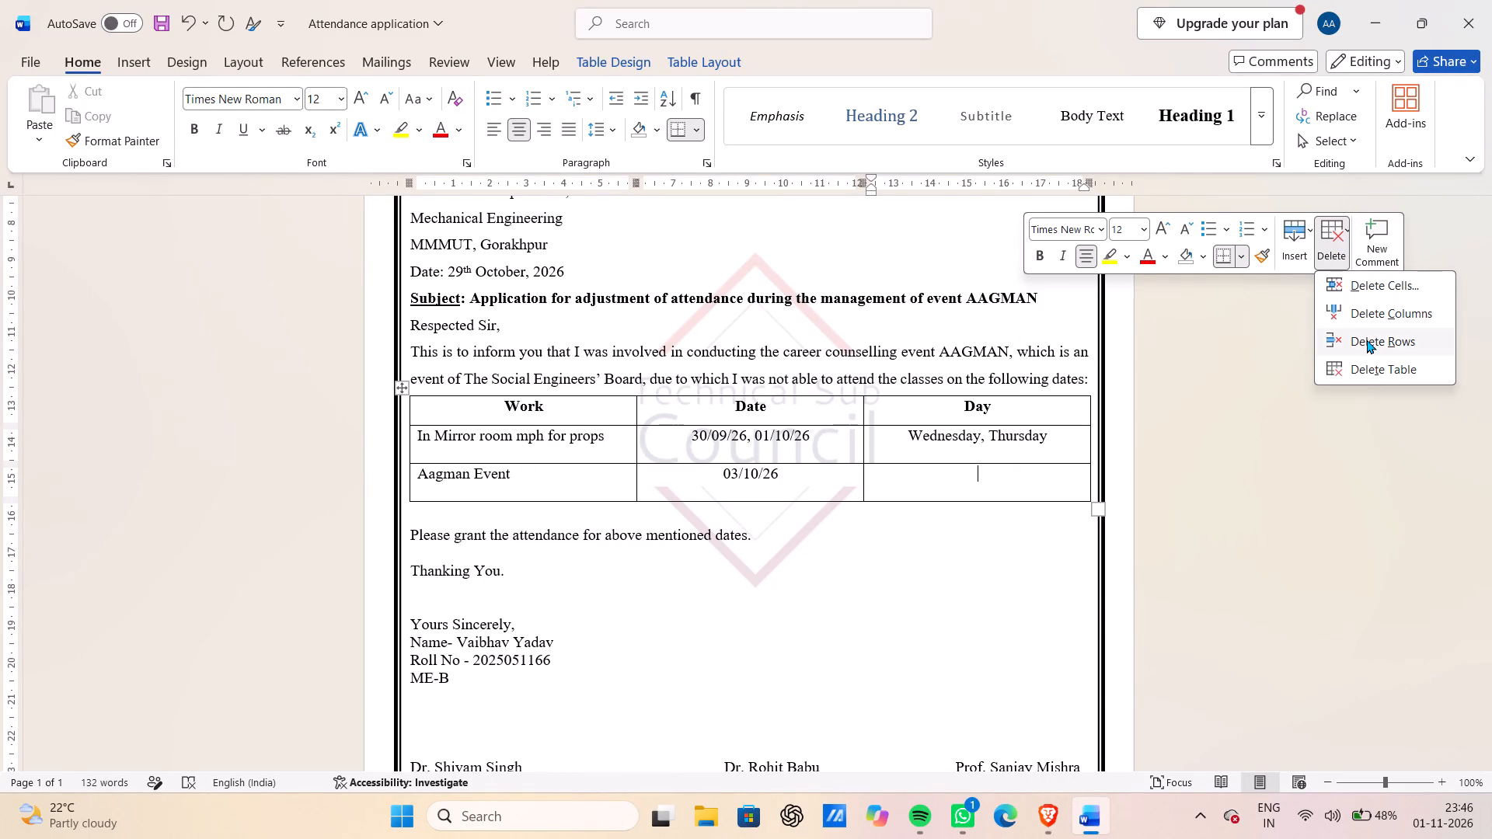
left_click(1367, 339)
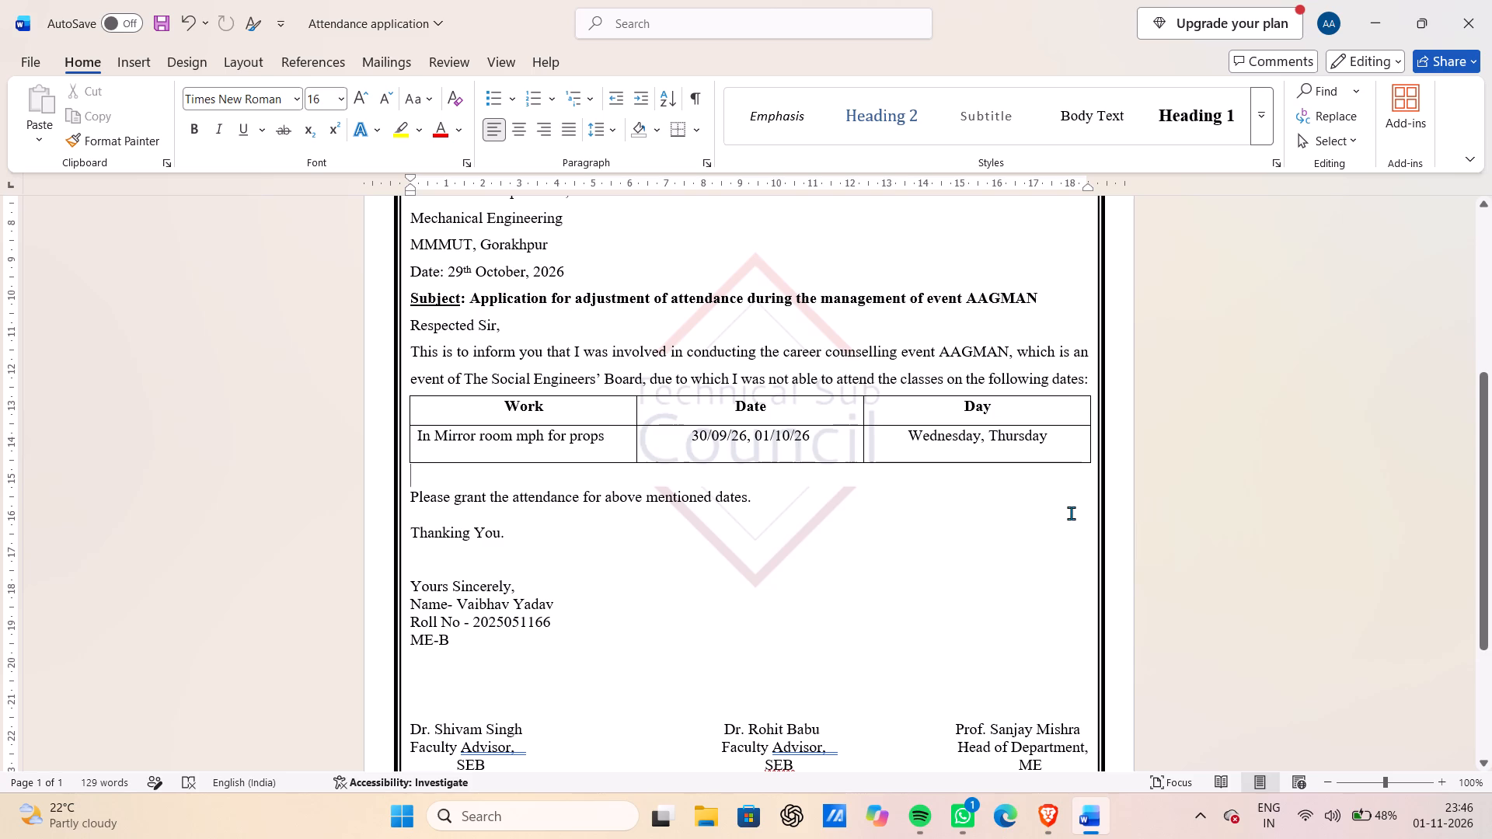
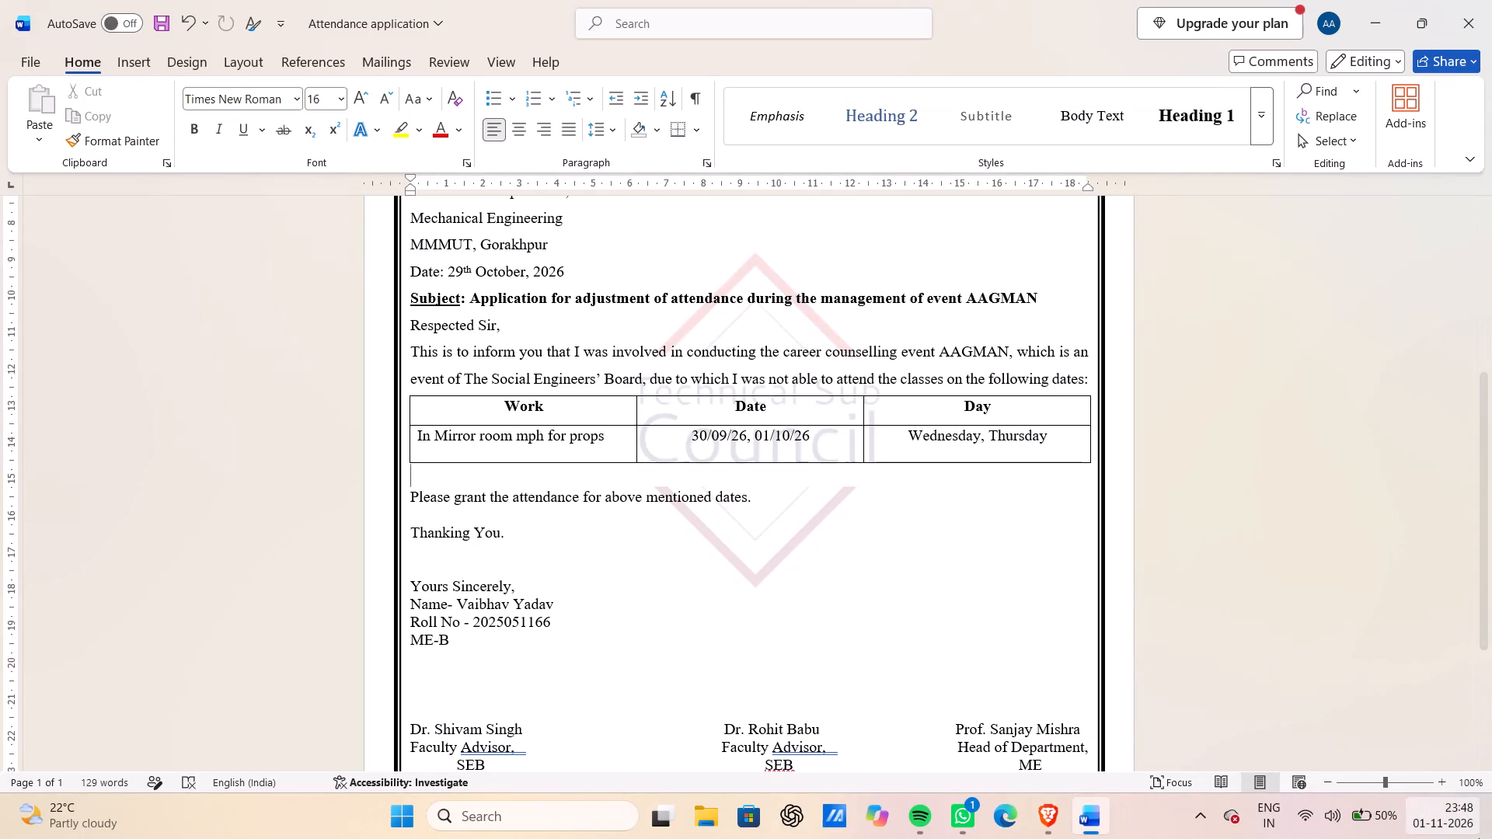
Dismiss the Angry Birds 2 notification from the notification centre and close the game.
left_click(1481, 833)
left_click(1473, 830)
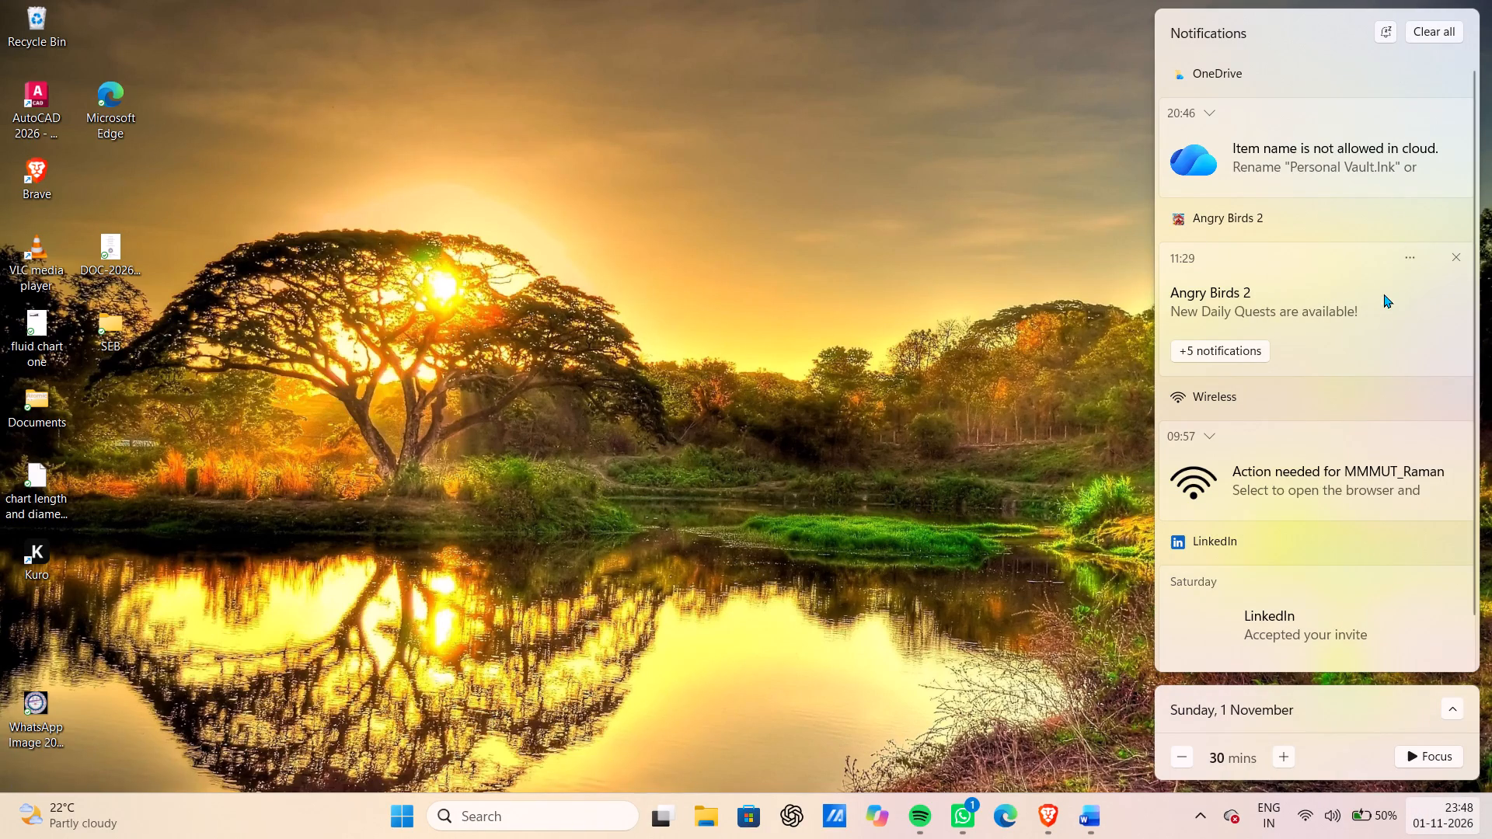
left_click(1458, 254)
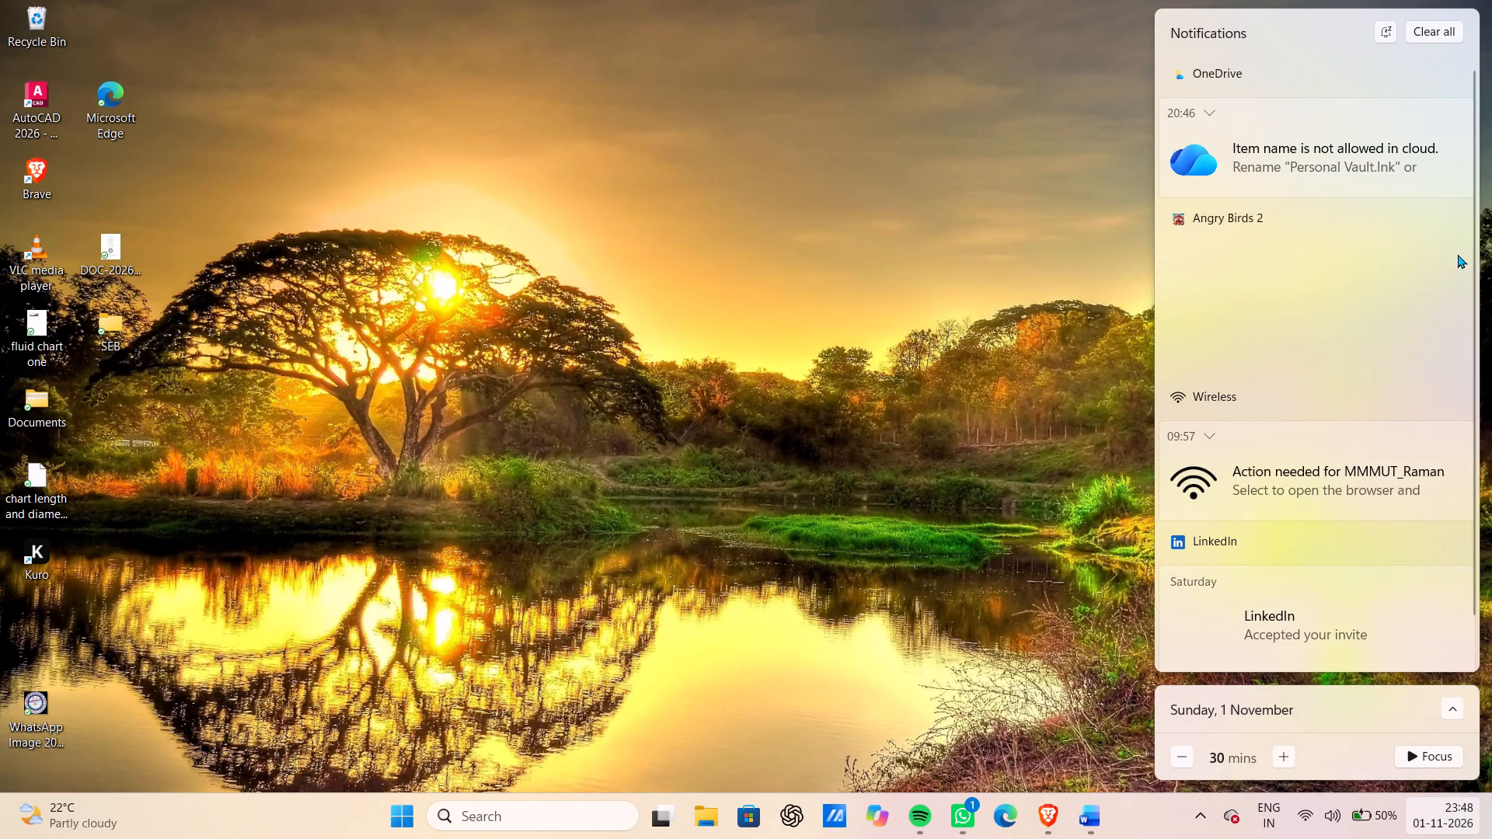
left_click(1458, 254)
left_click(1458, 254)
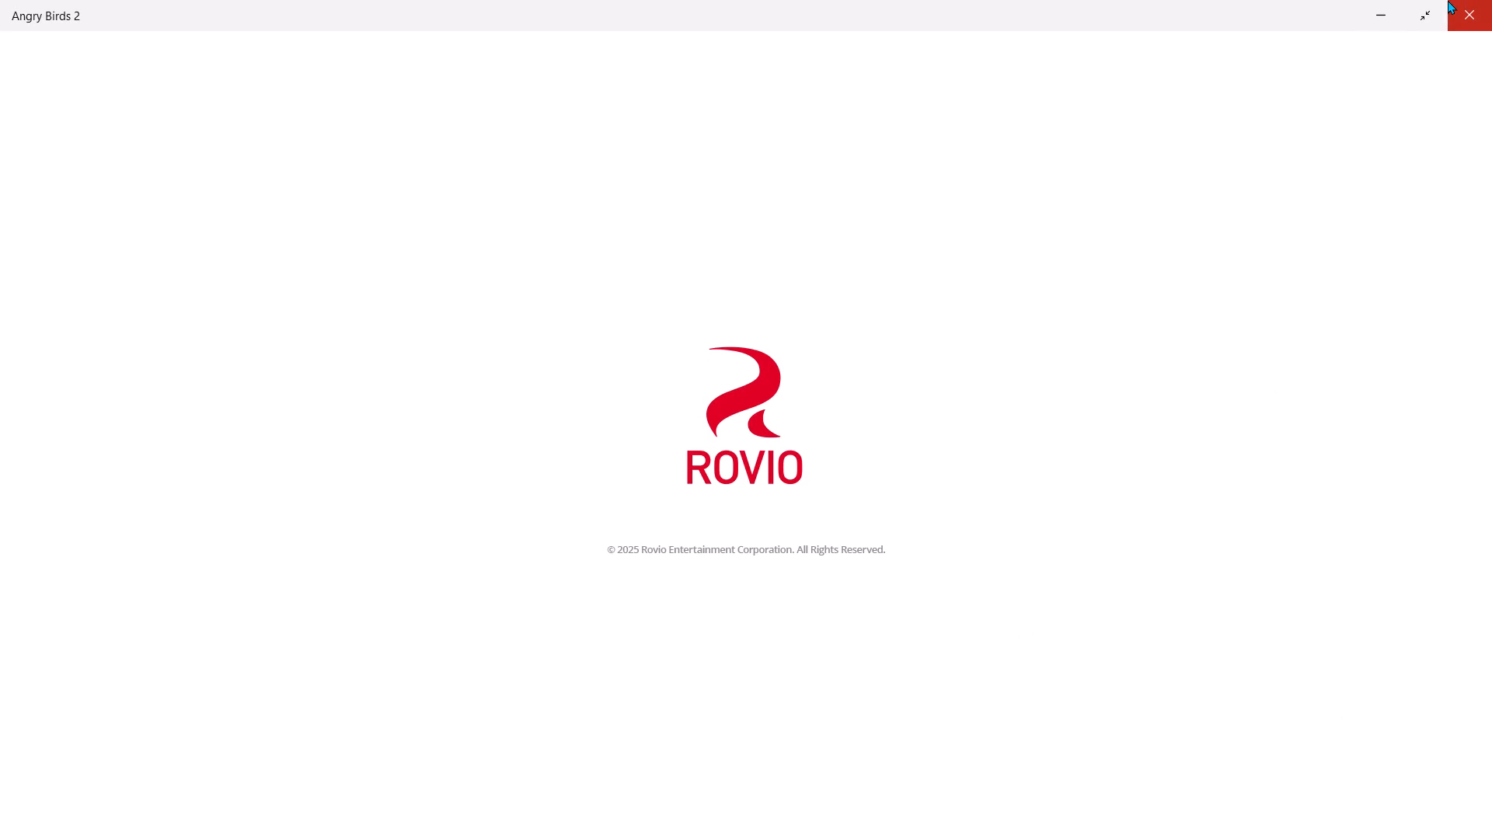
left_click(1451, 2)
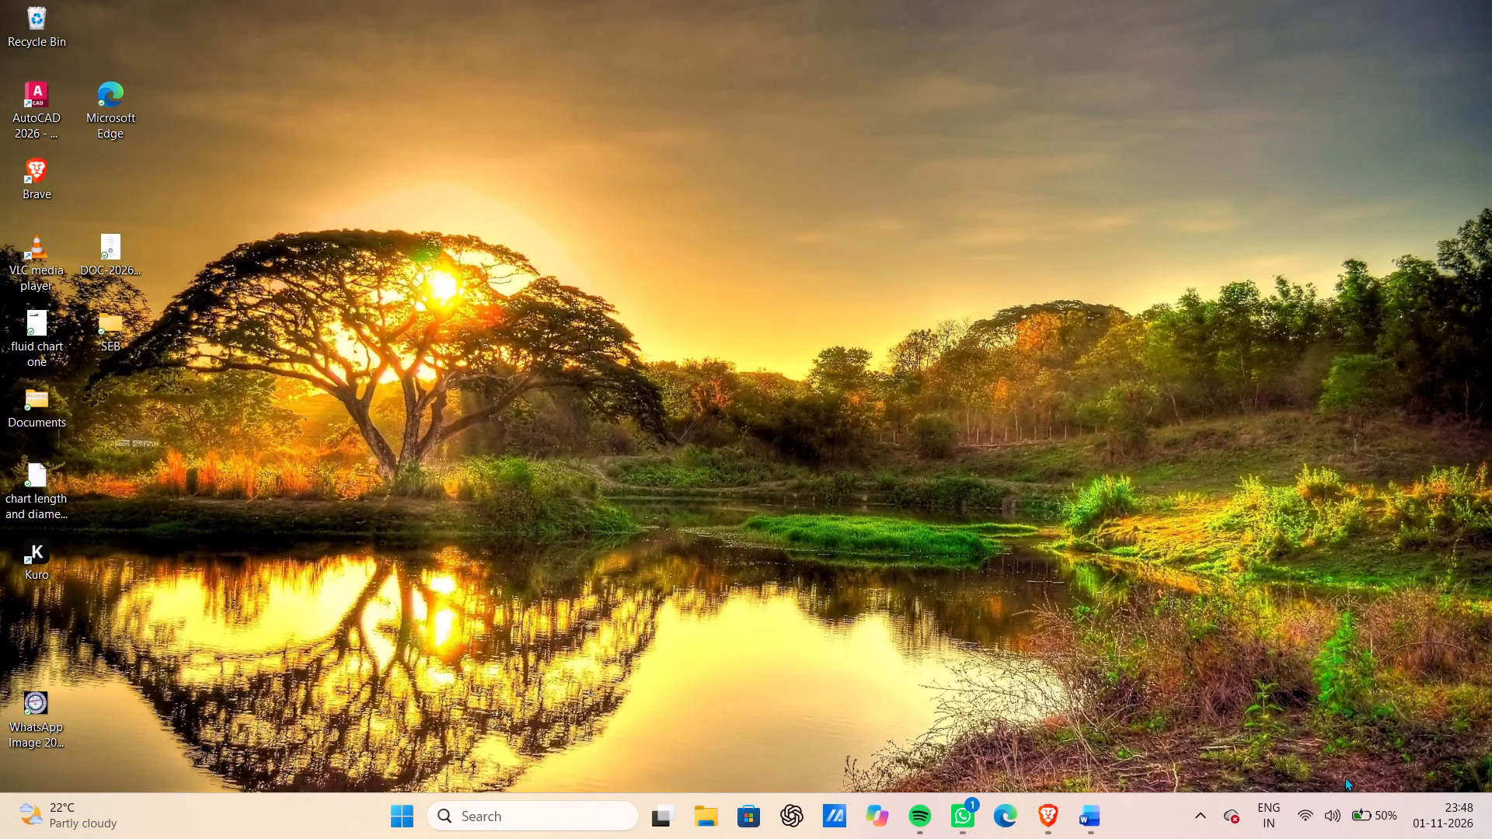
Switch to Spotify, skip to the next track of Hansraj Raghuwanshi Radio, and minimise the player.
left_click(929, 820)
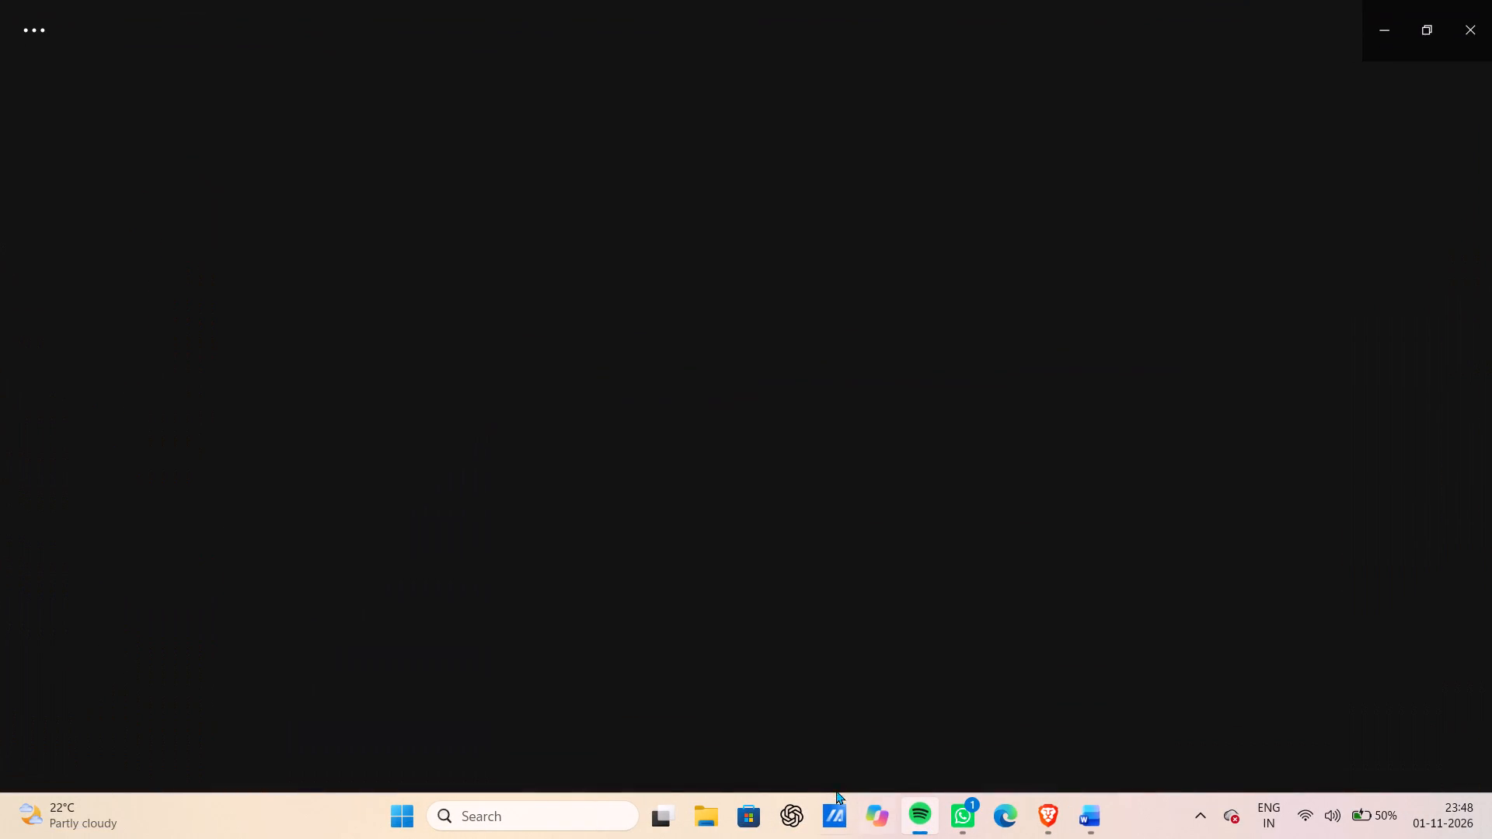
left_click(739, 740)
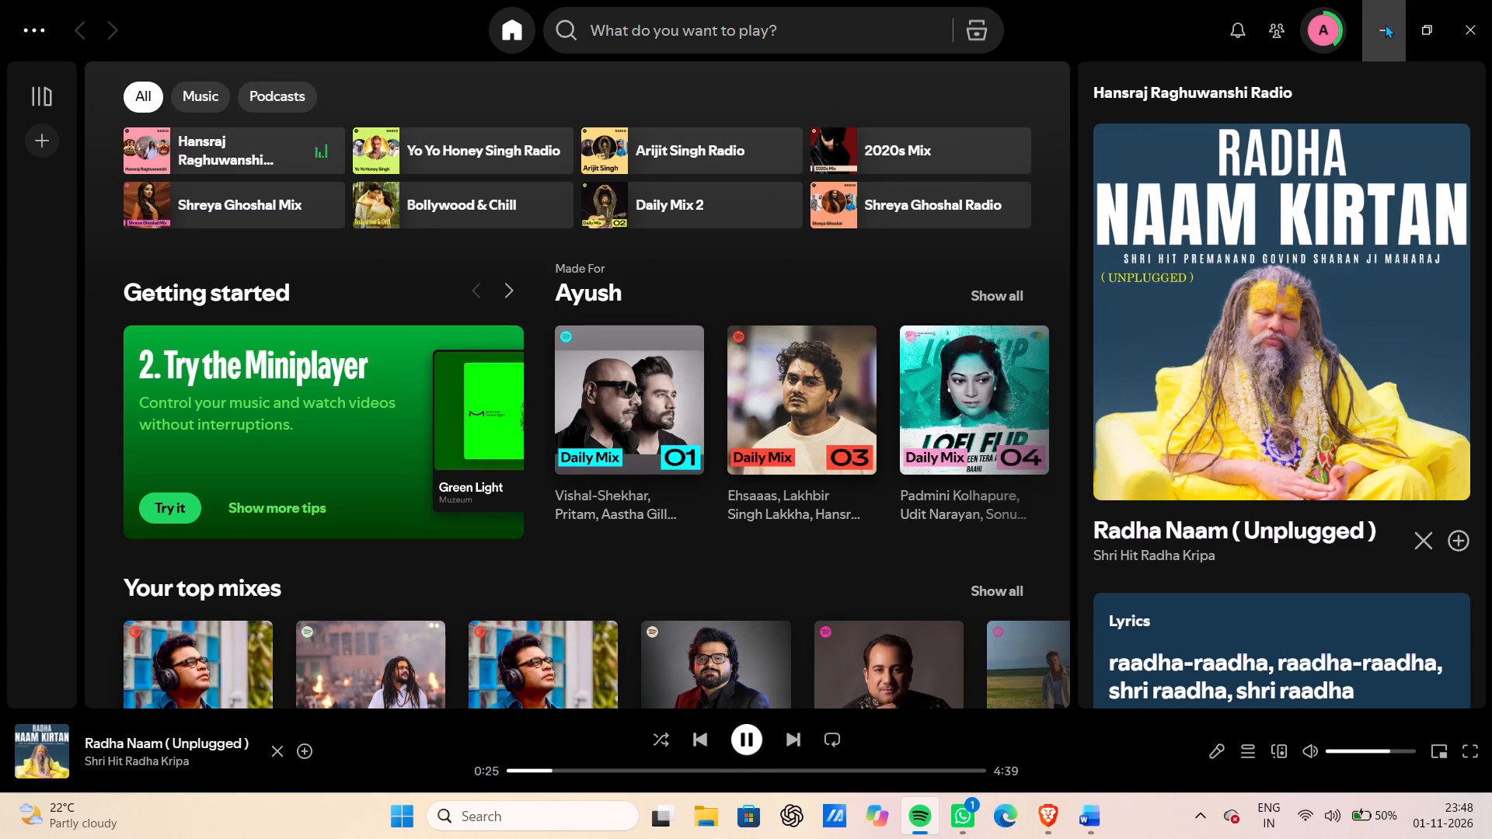
left_click(797, 721)
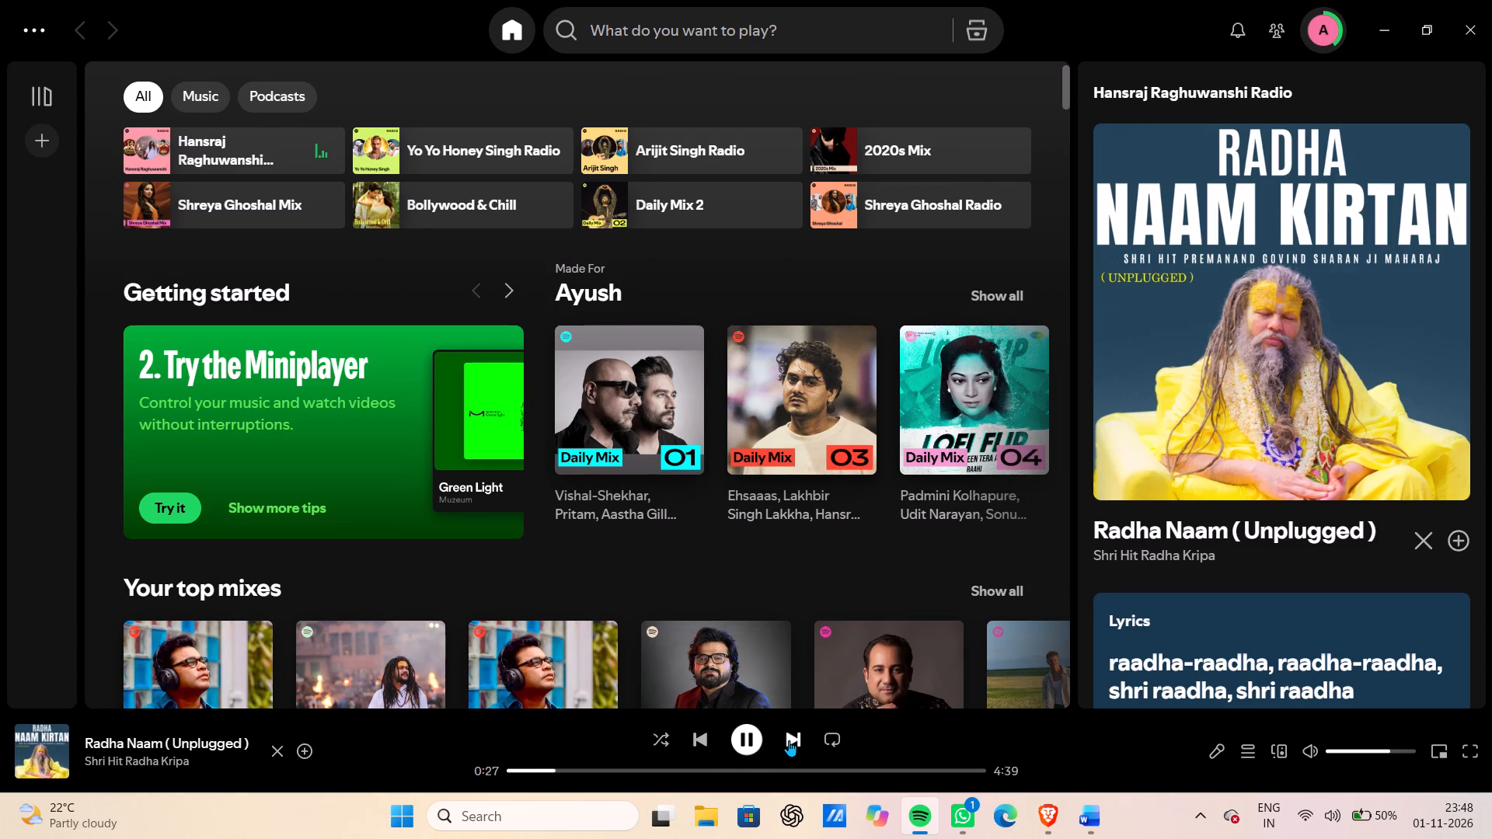
left_click(789, 740)
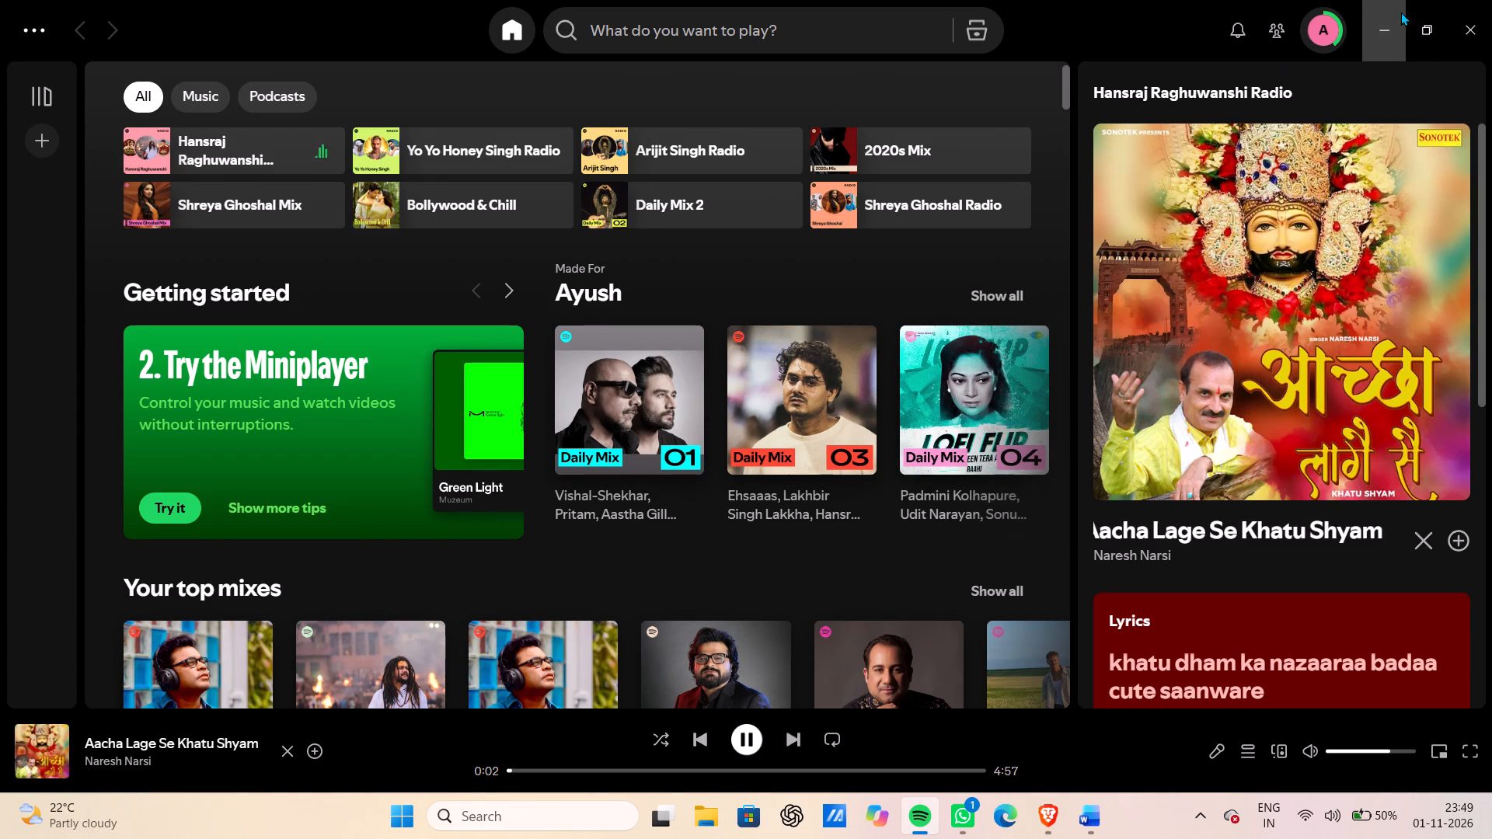
left_click(1370, 26)
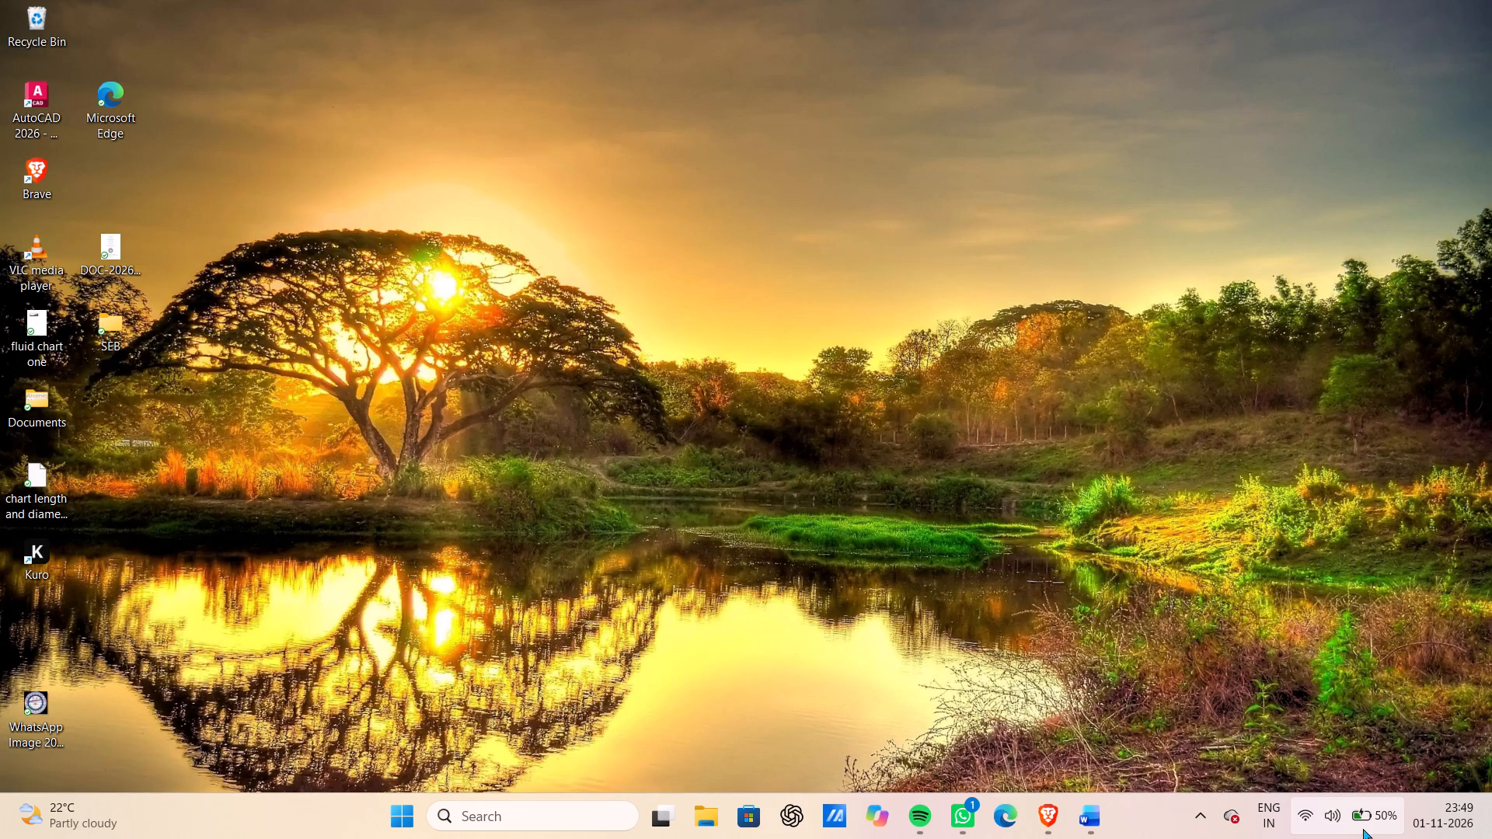
Check the table's work dates 30/09/26 and 01/10/26 and their weekdays against the system calendar, returning to the attendance application in Word.
left_click(1445, 821)
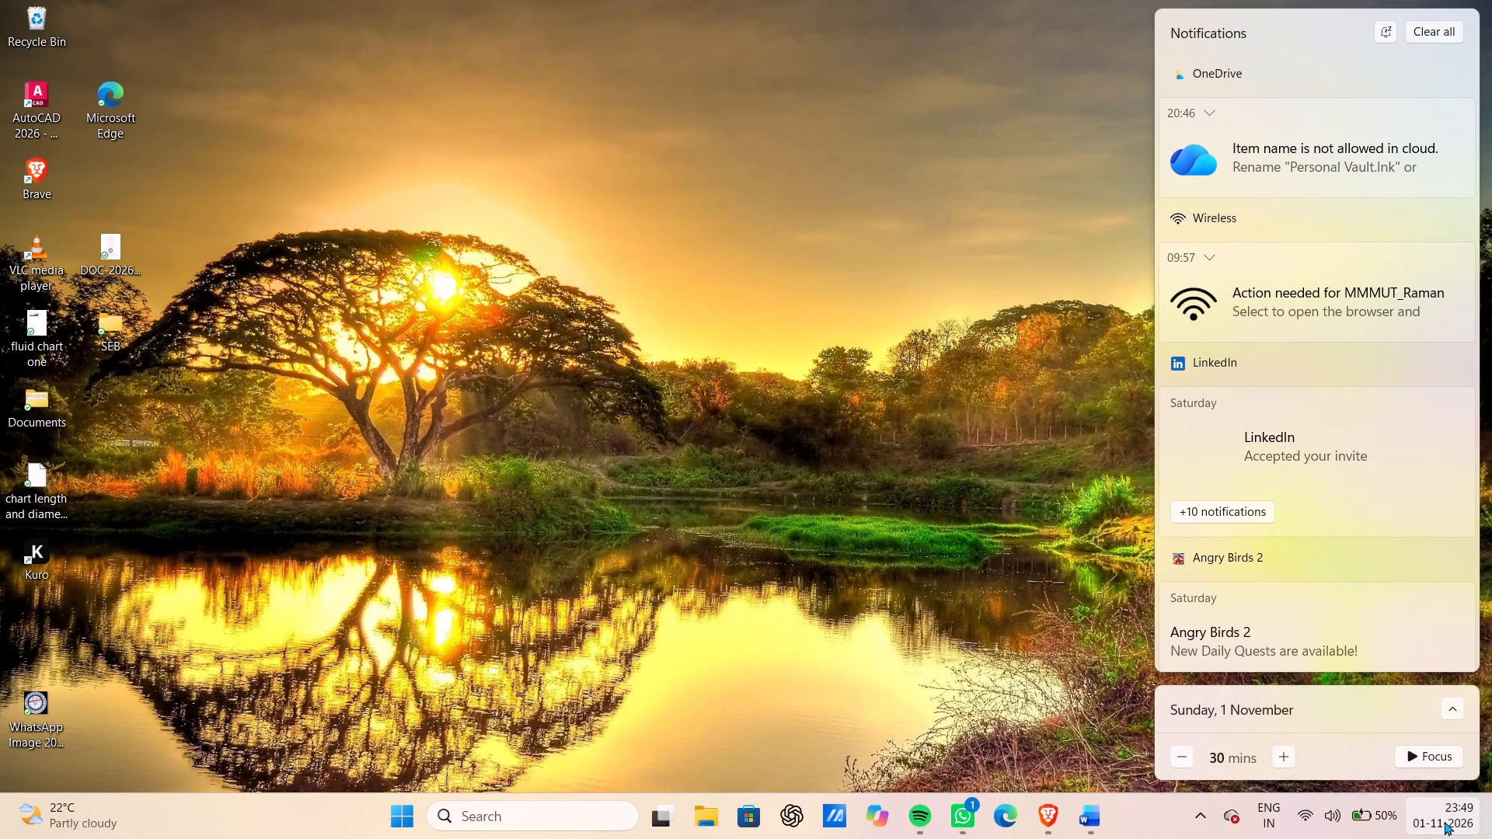
left_click(1452, 710)
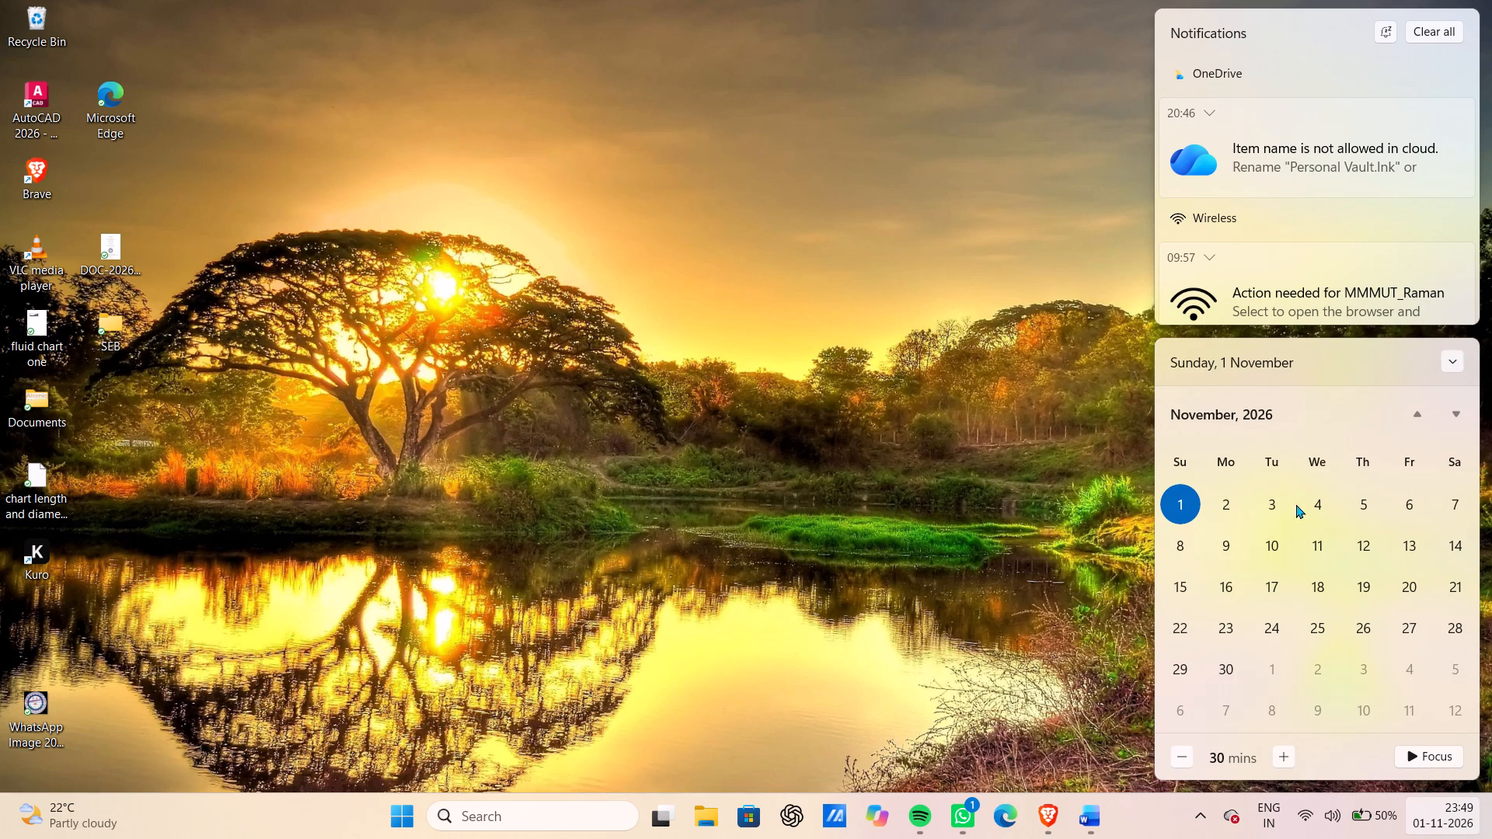
left_click(1414, 406)
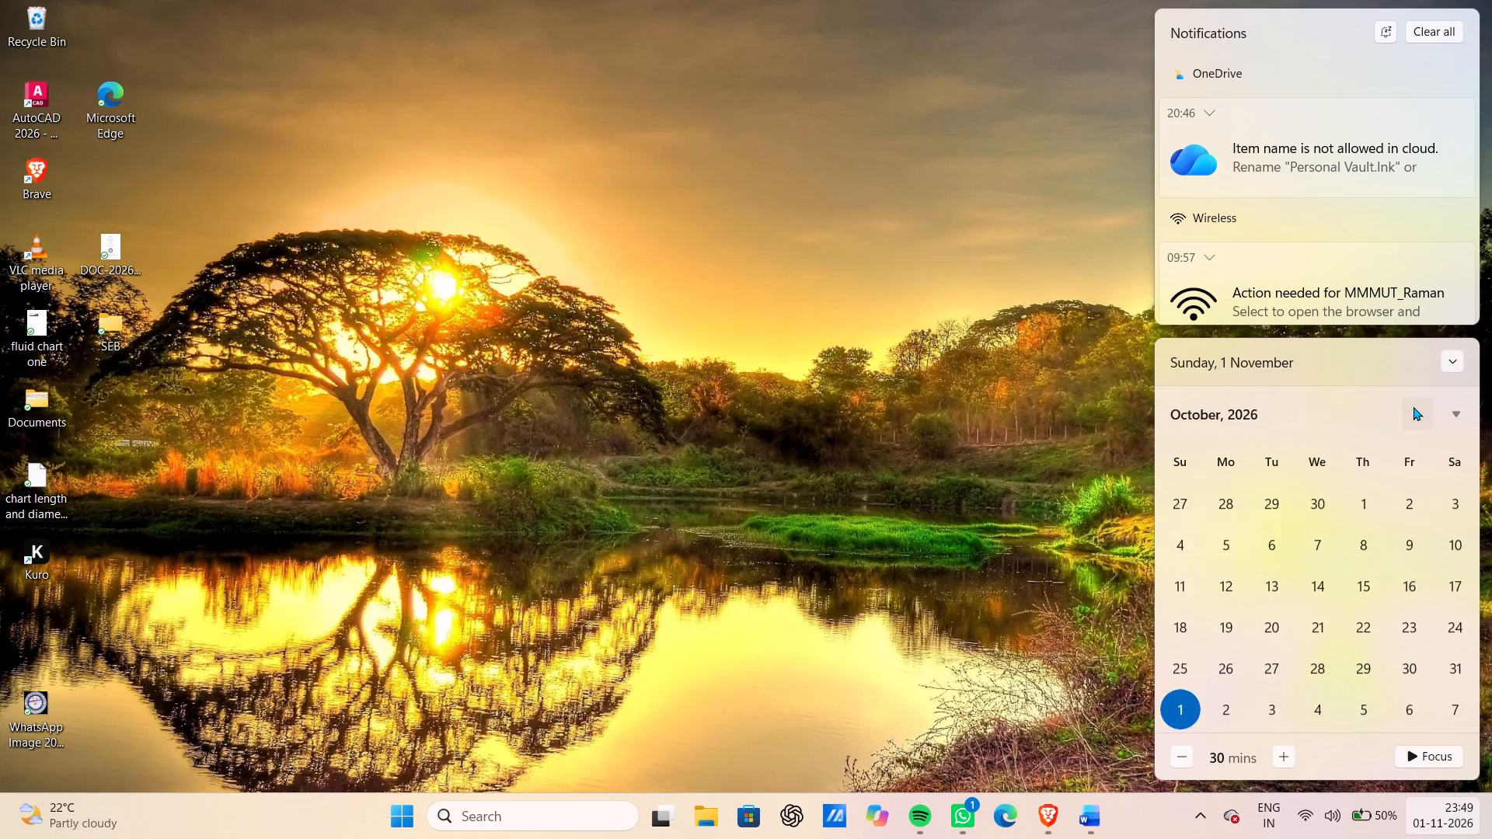
left_click(1414, 406)
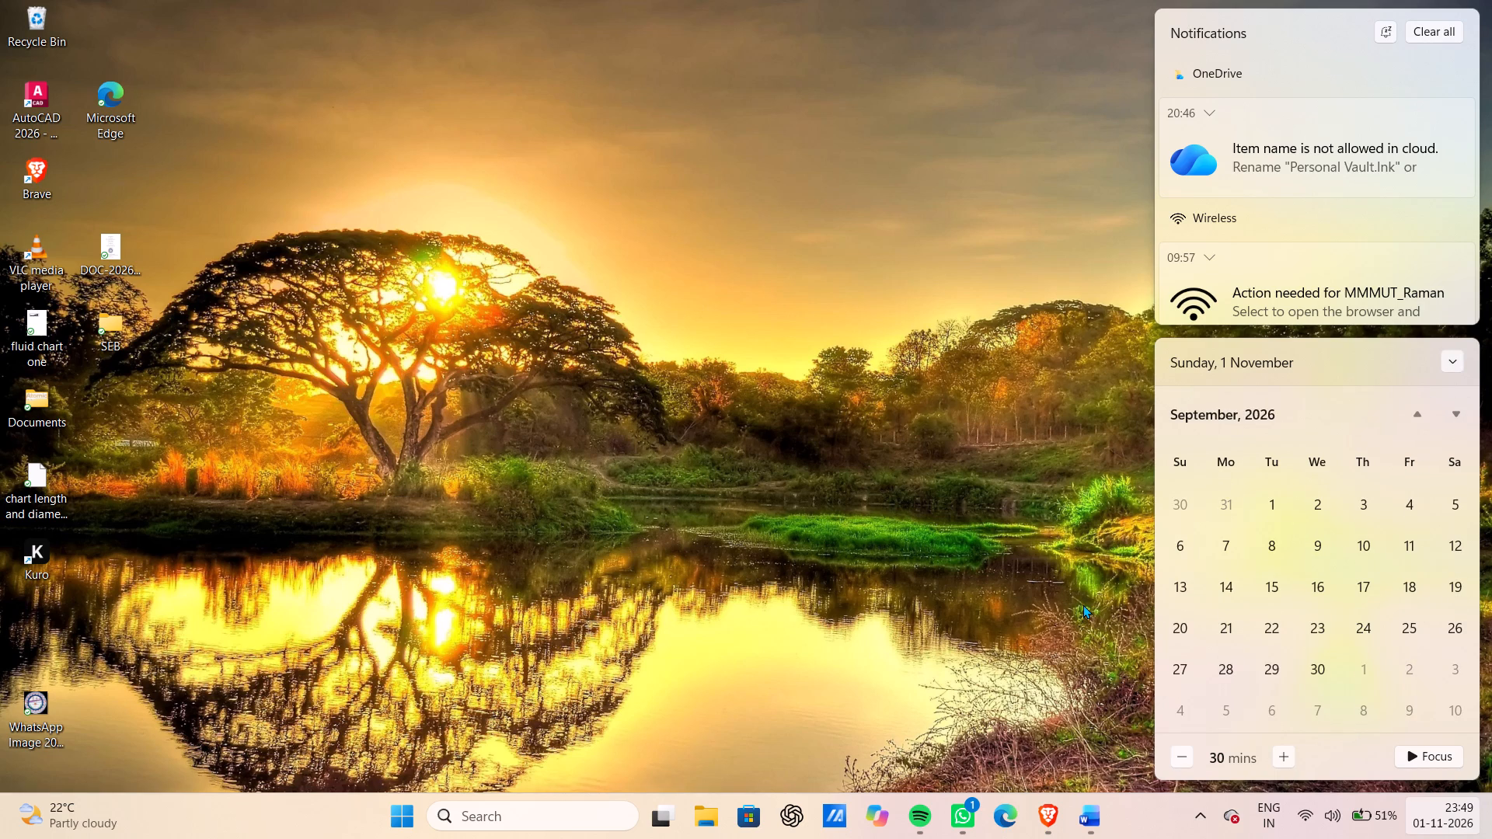
left_click(1082, 821)
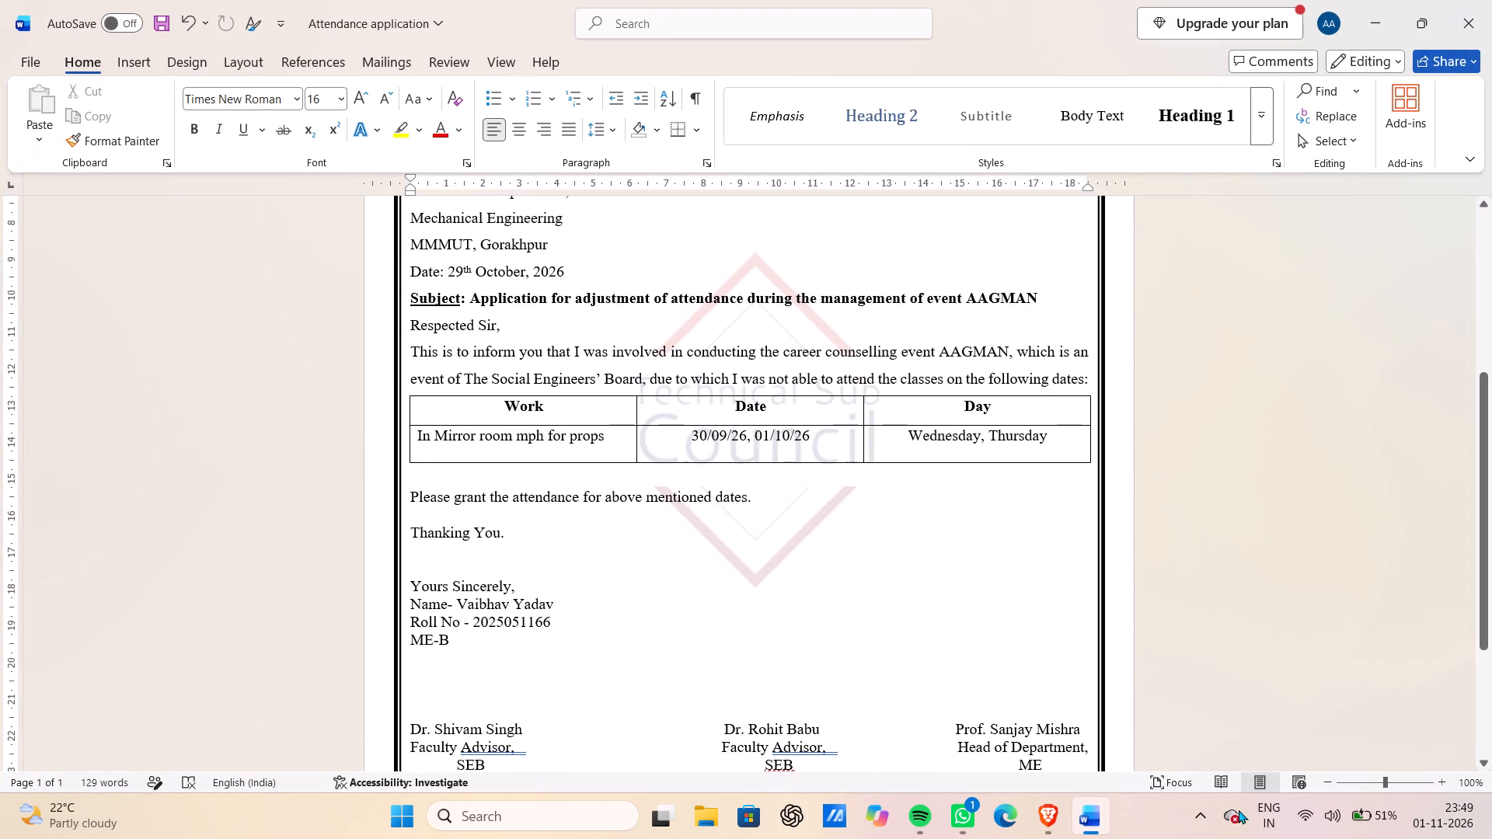
left_click(1452, 807)
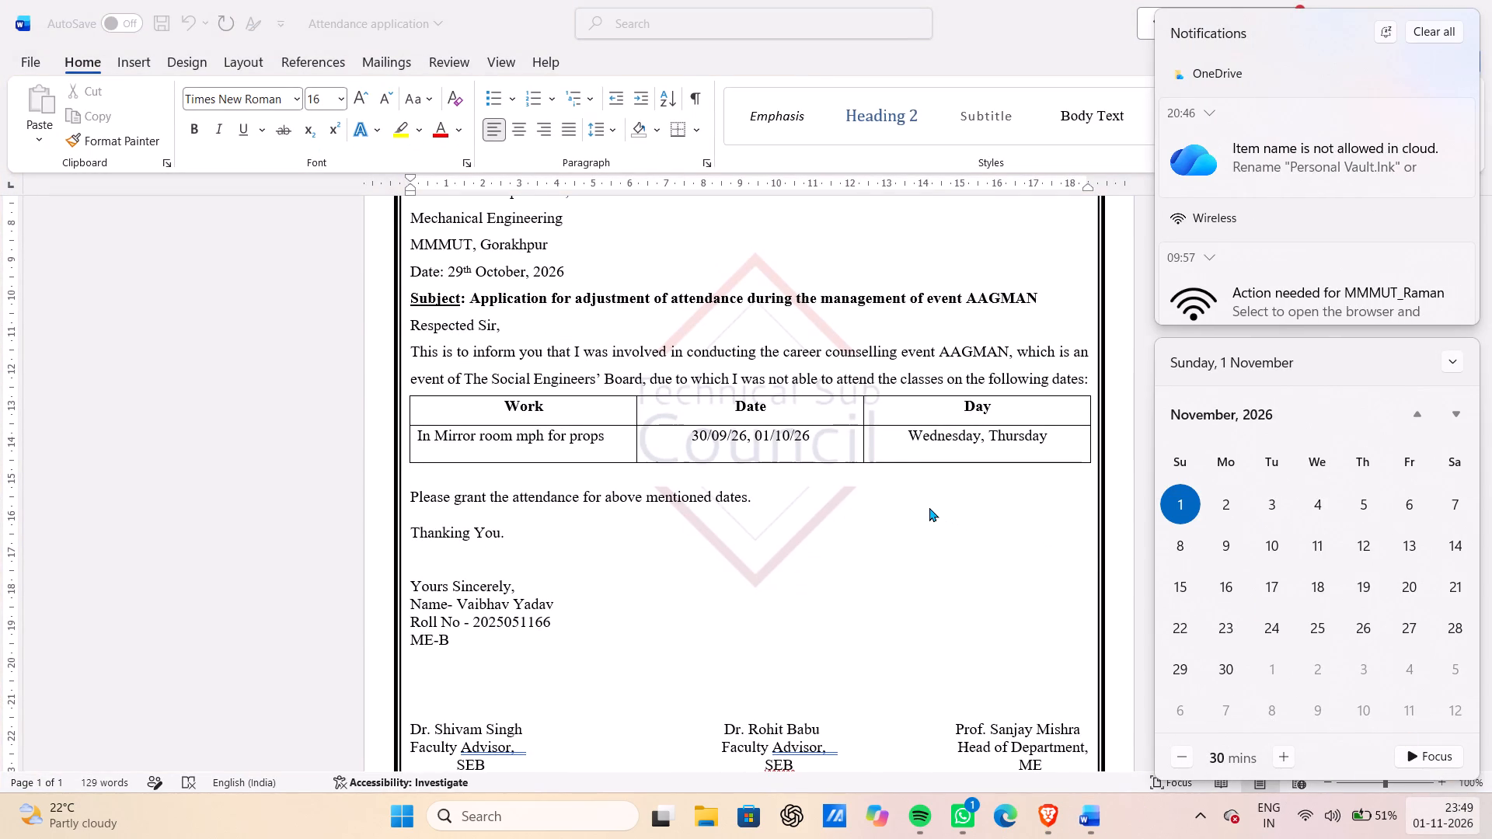
left_click(689, 432)
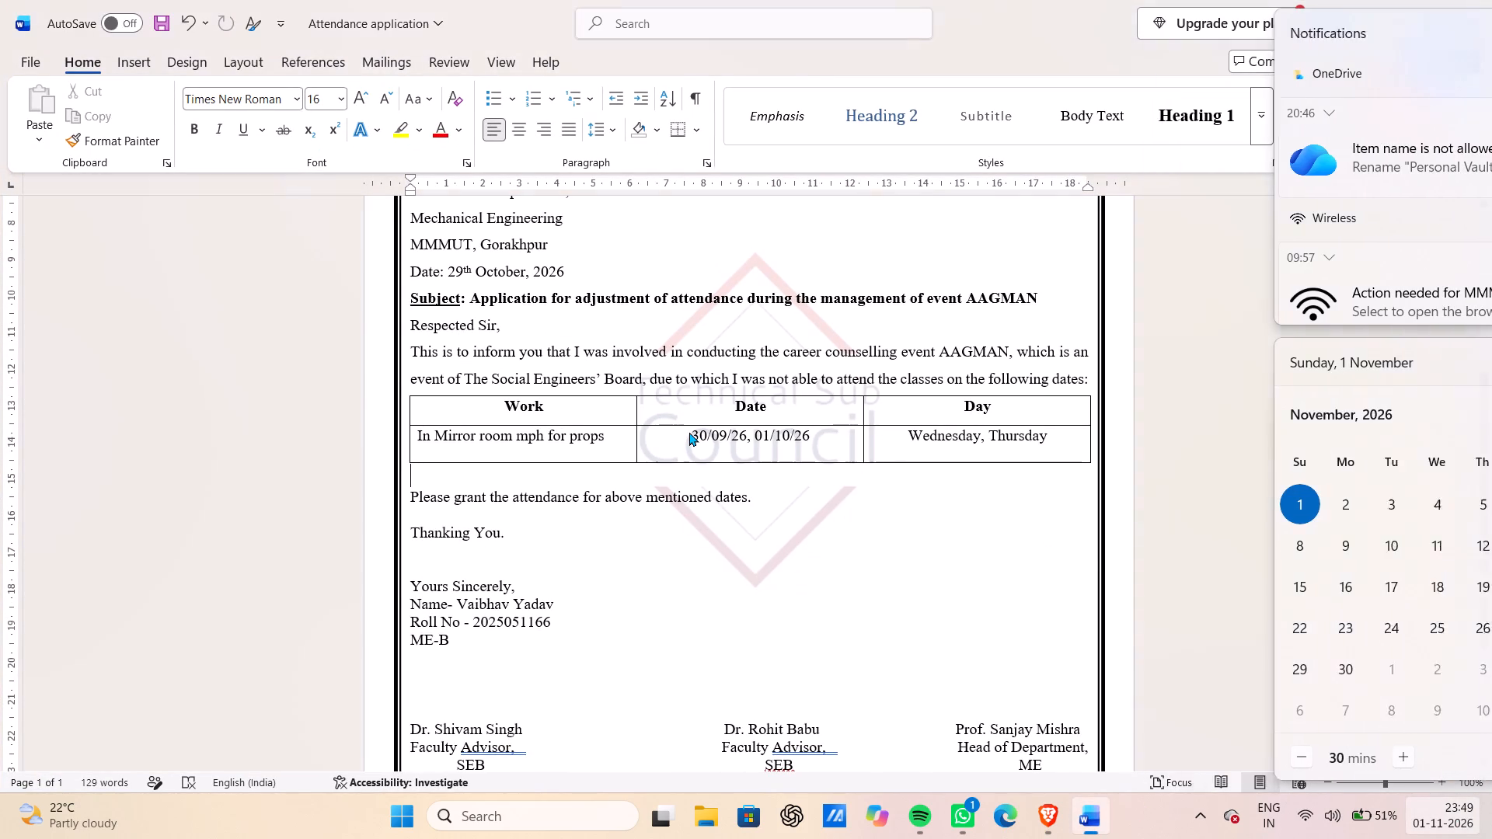
Check September 2026 in the system calendar and add 29/09/26 before 30/09/26 in the Mirror room row's Date cell.
left_click(1471, 837)
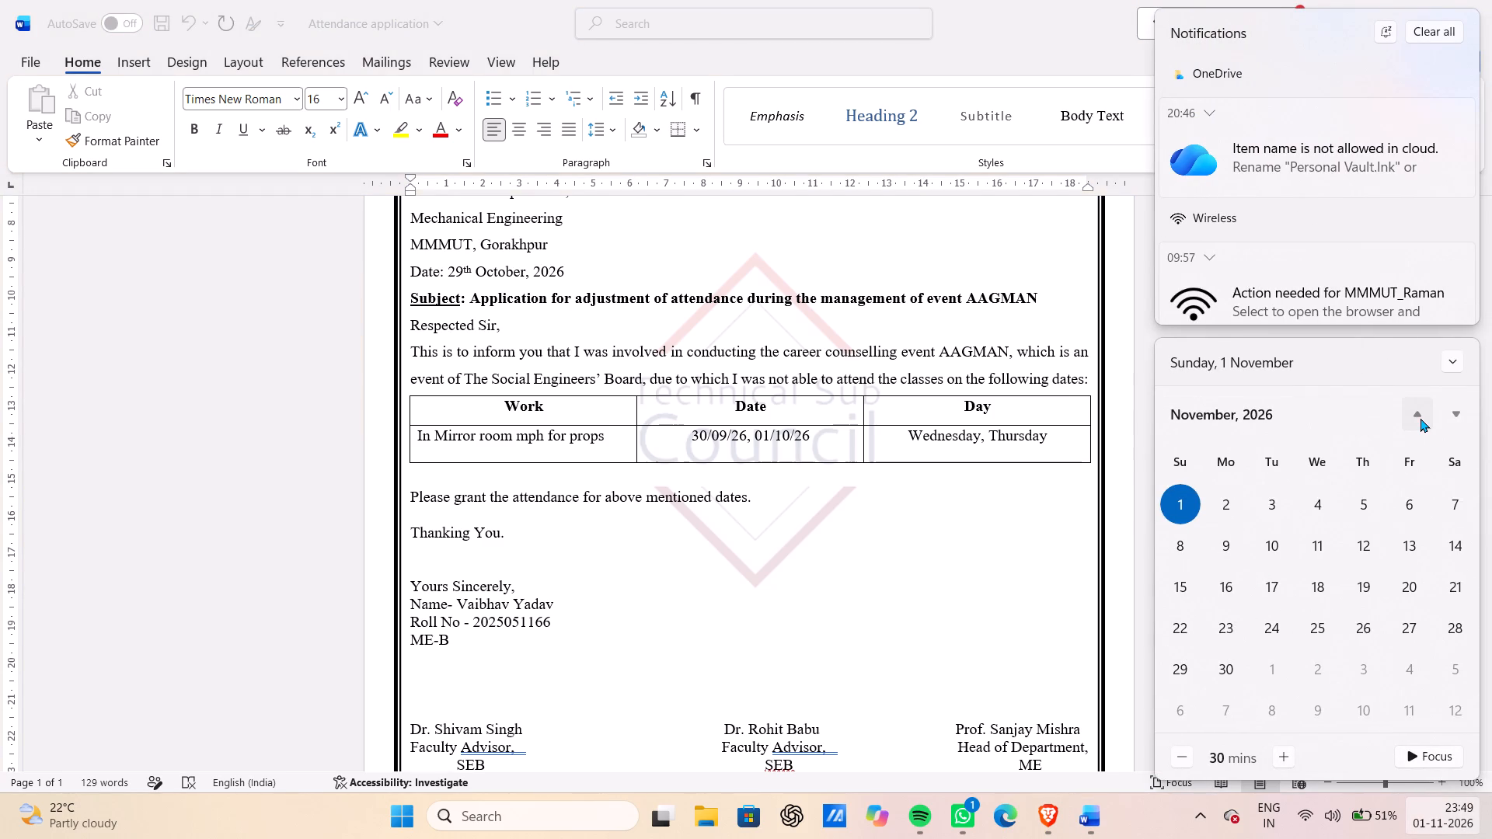
double_click(1421, 418)
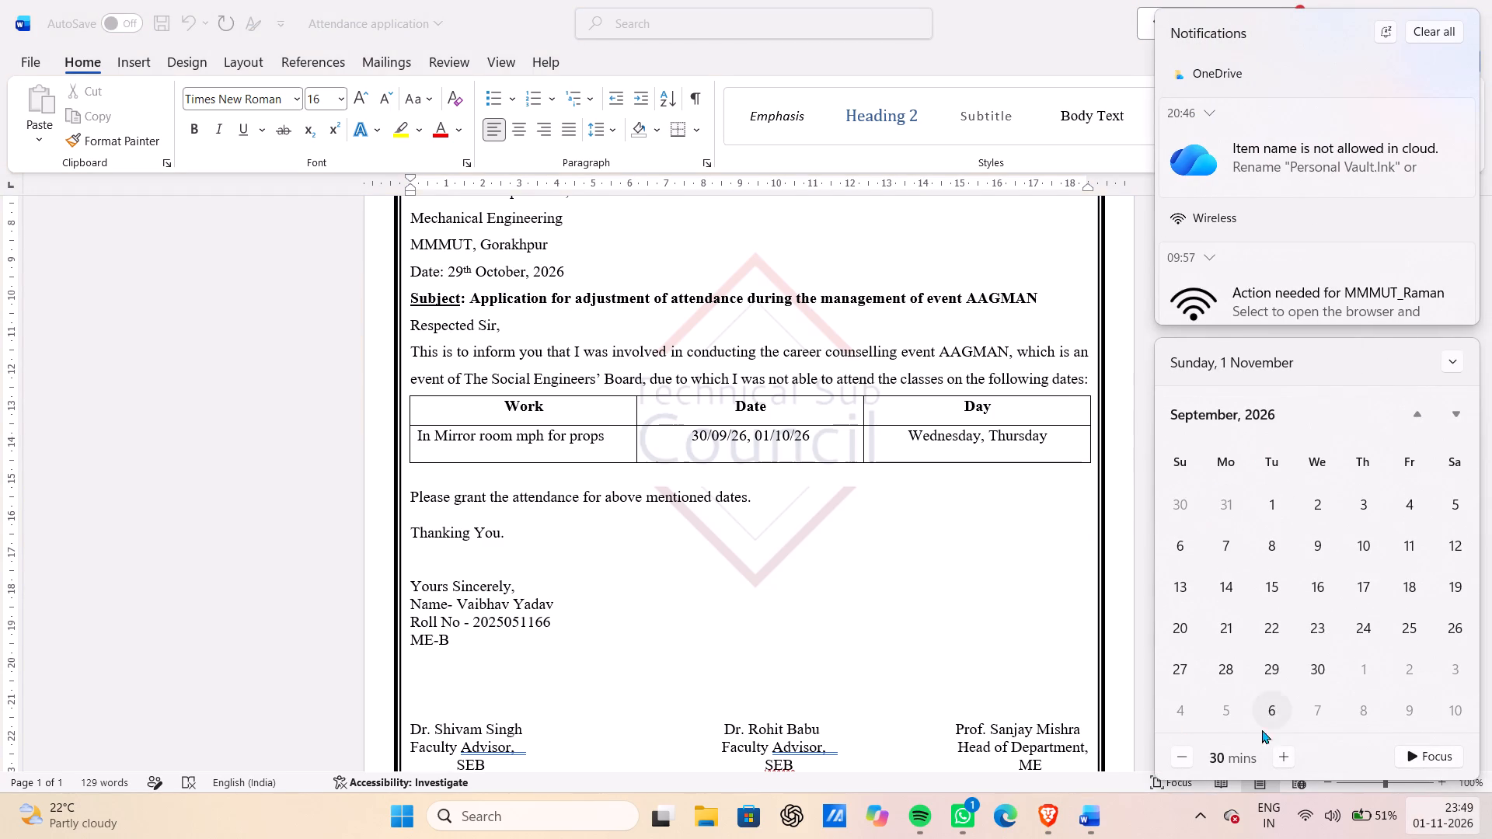
left_click(805, 585)
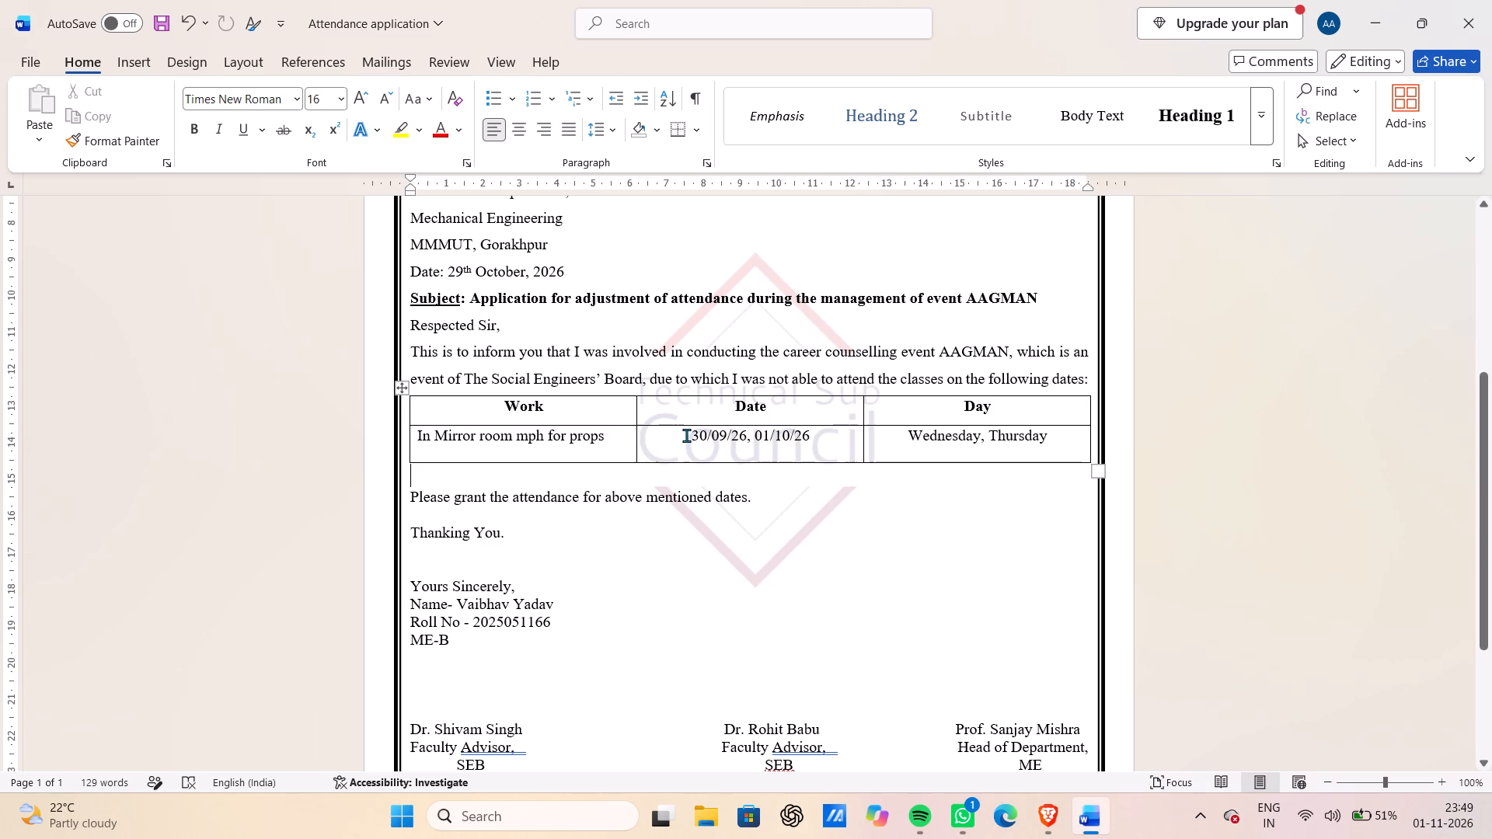
left_click(687, 436)
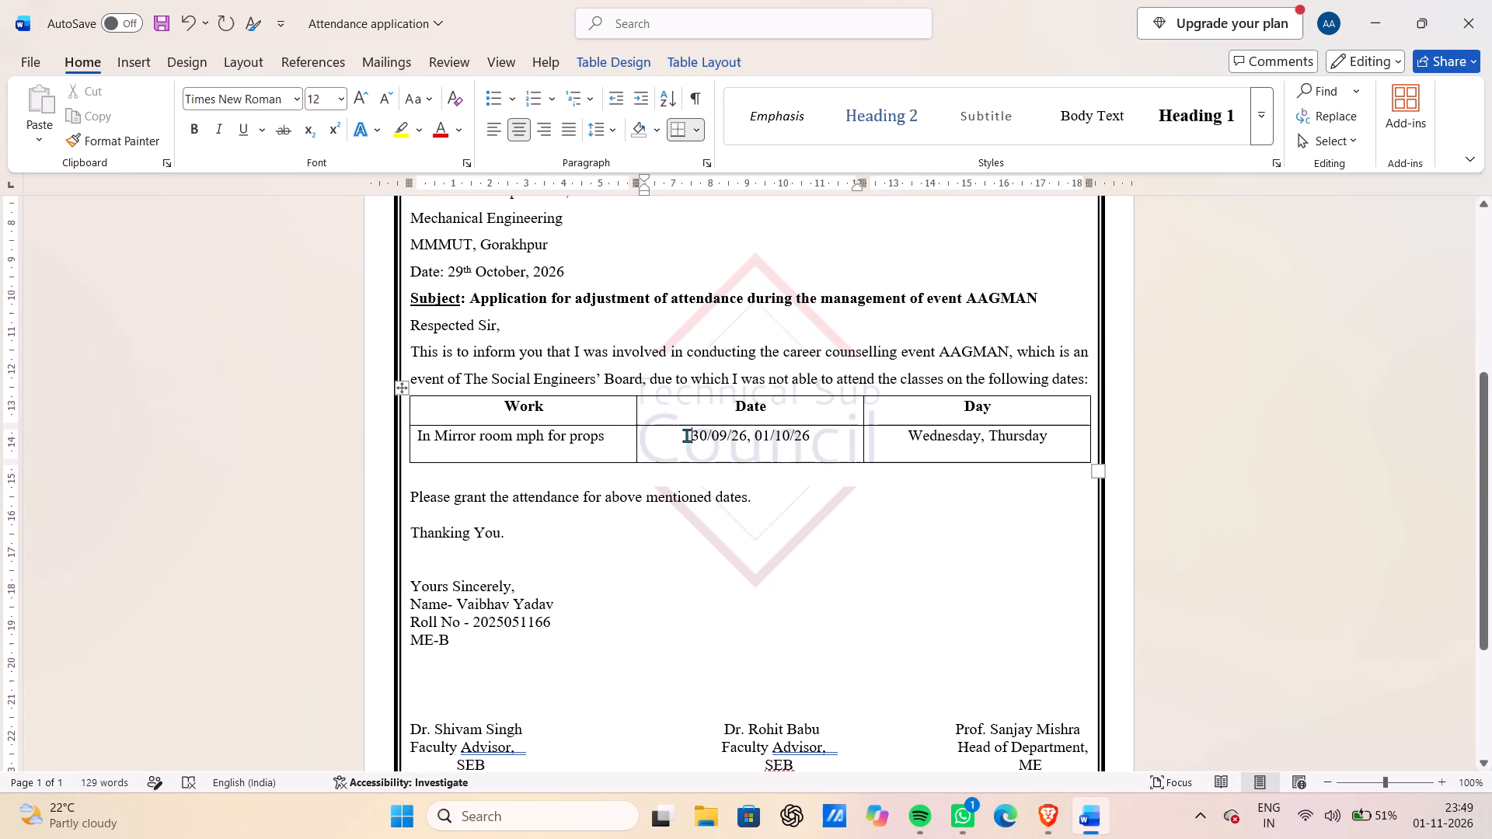
type("29")
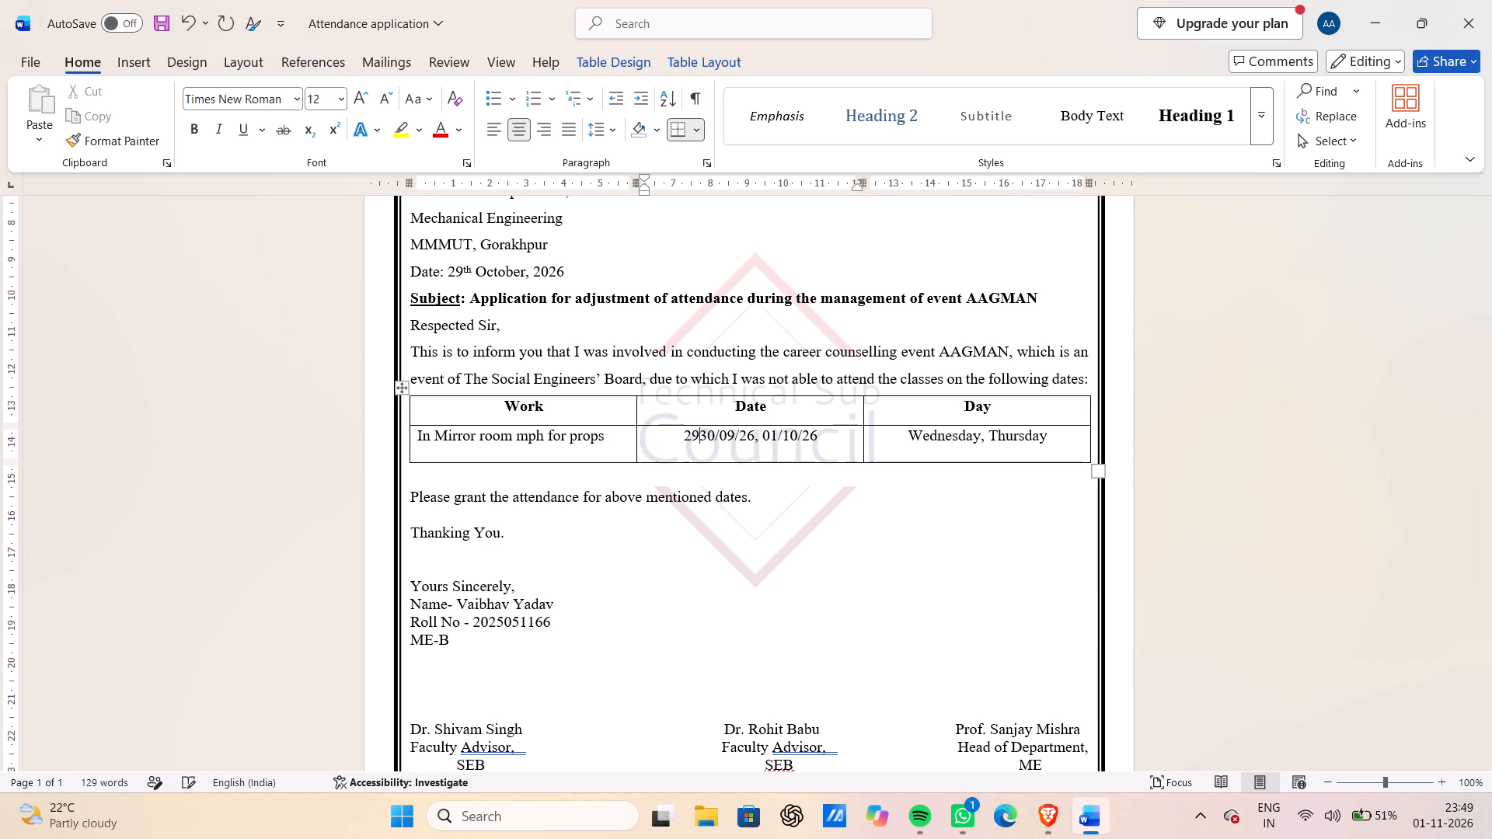
key("slash")
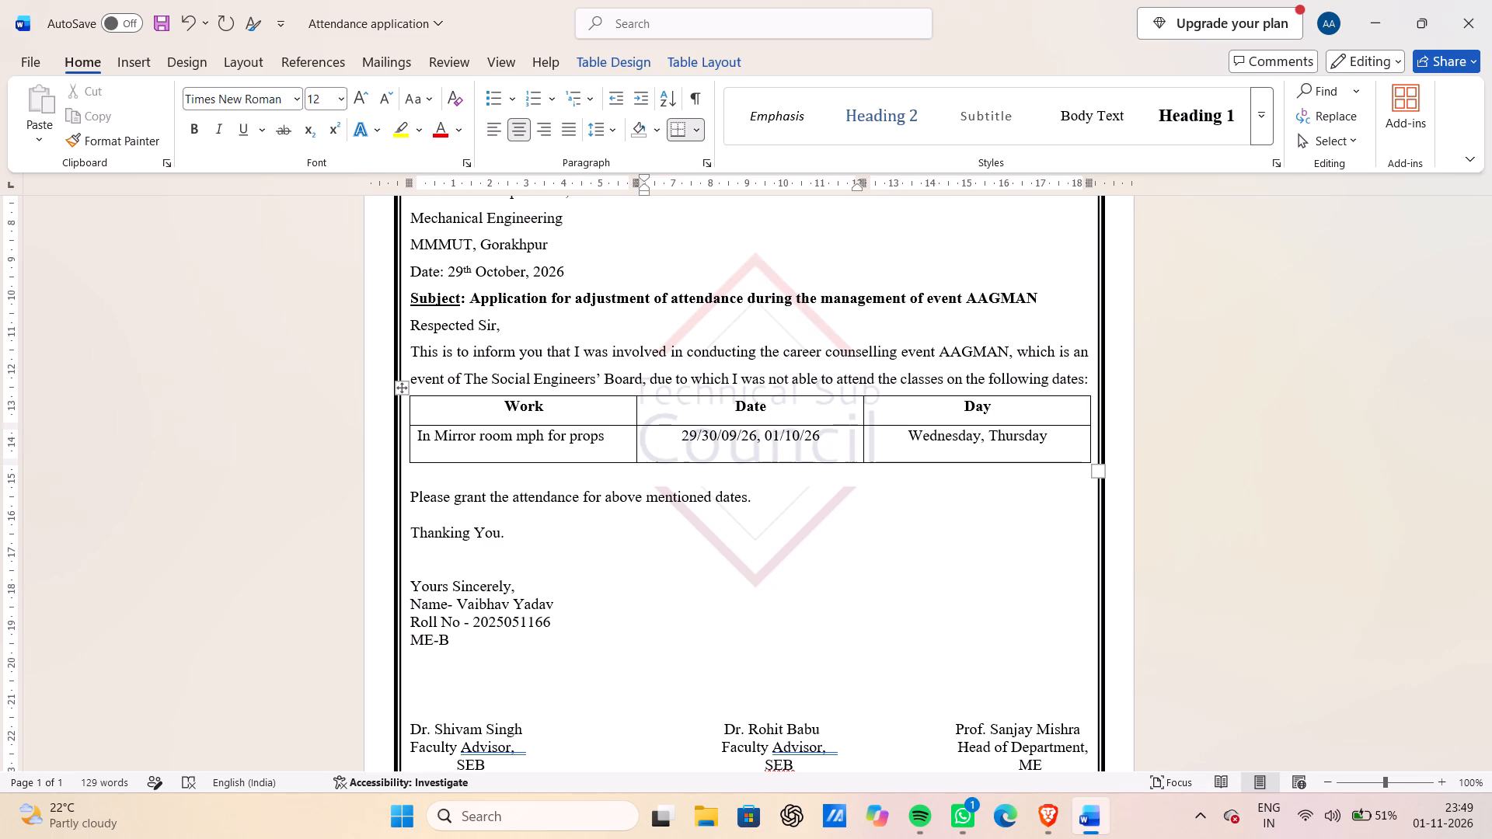
type("09")
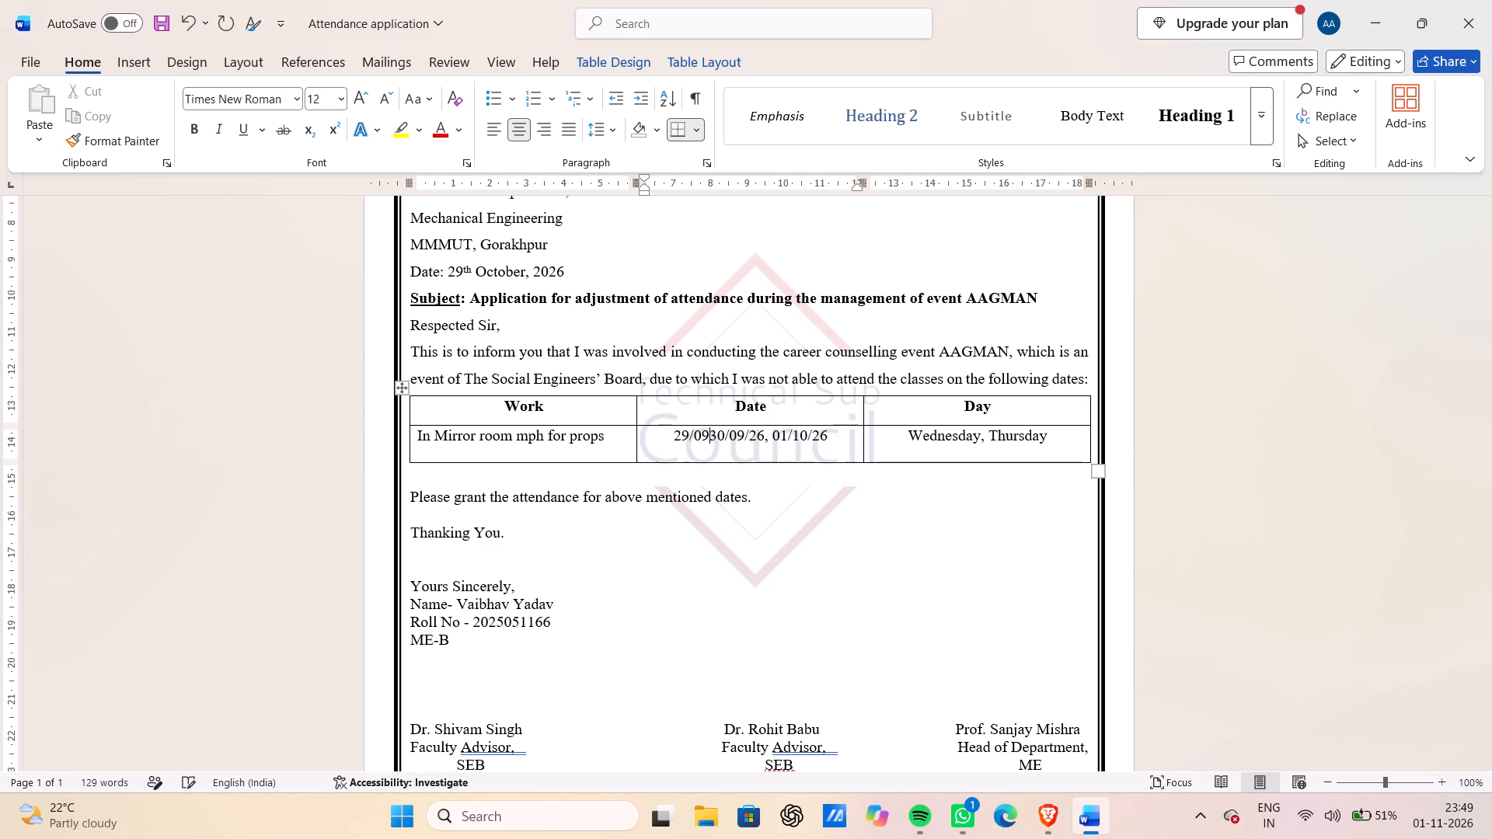
key("slash")
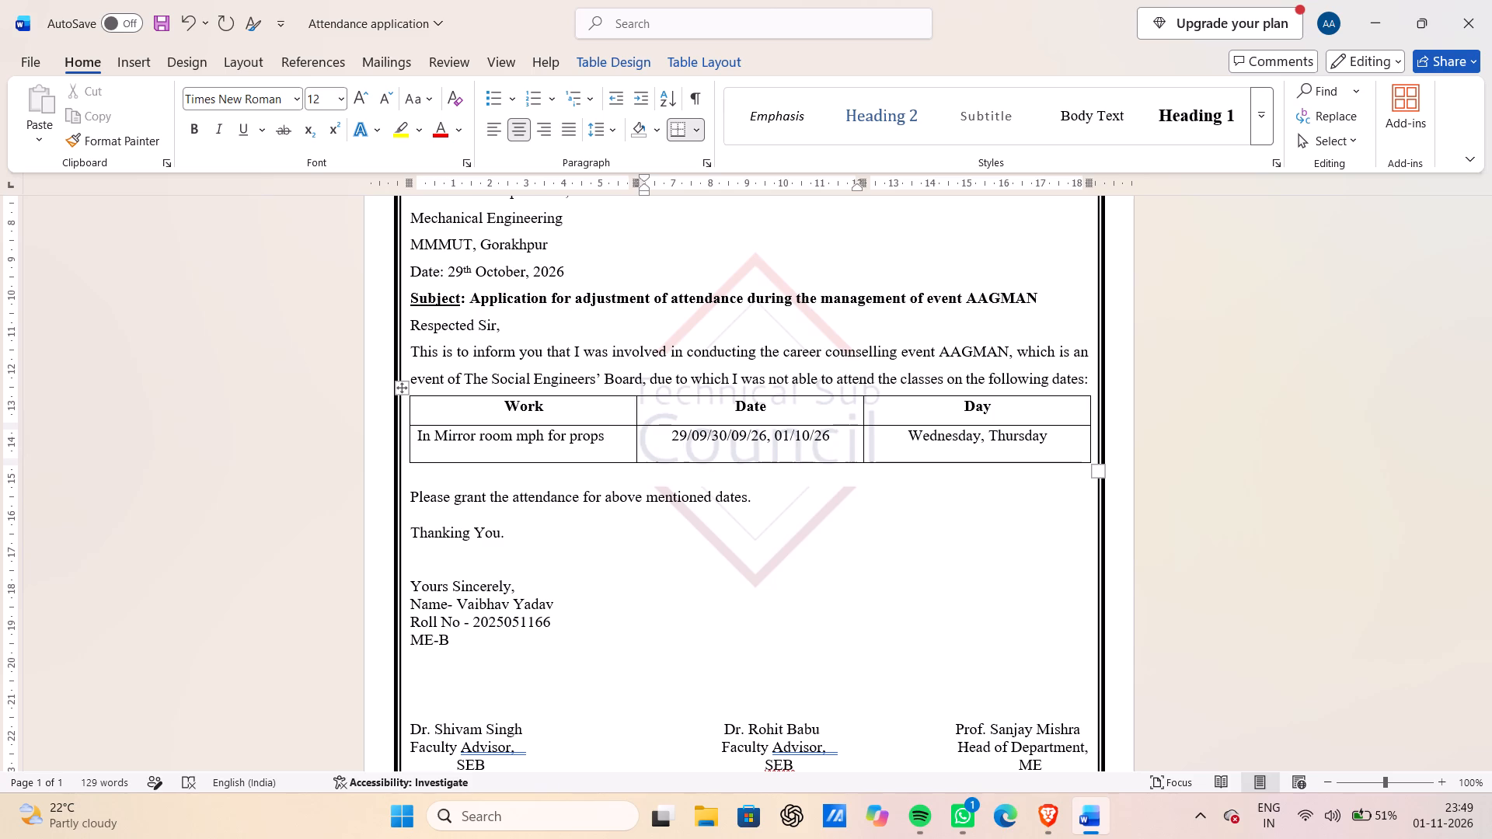
type("26")
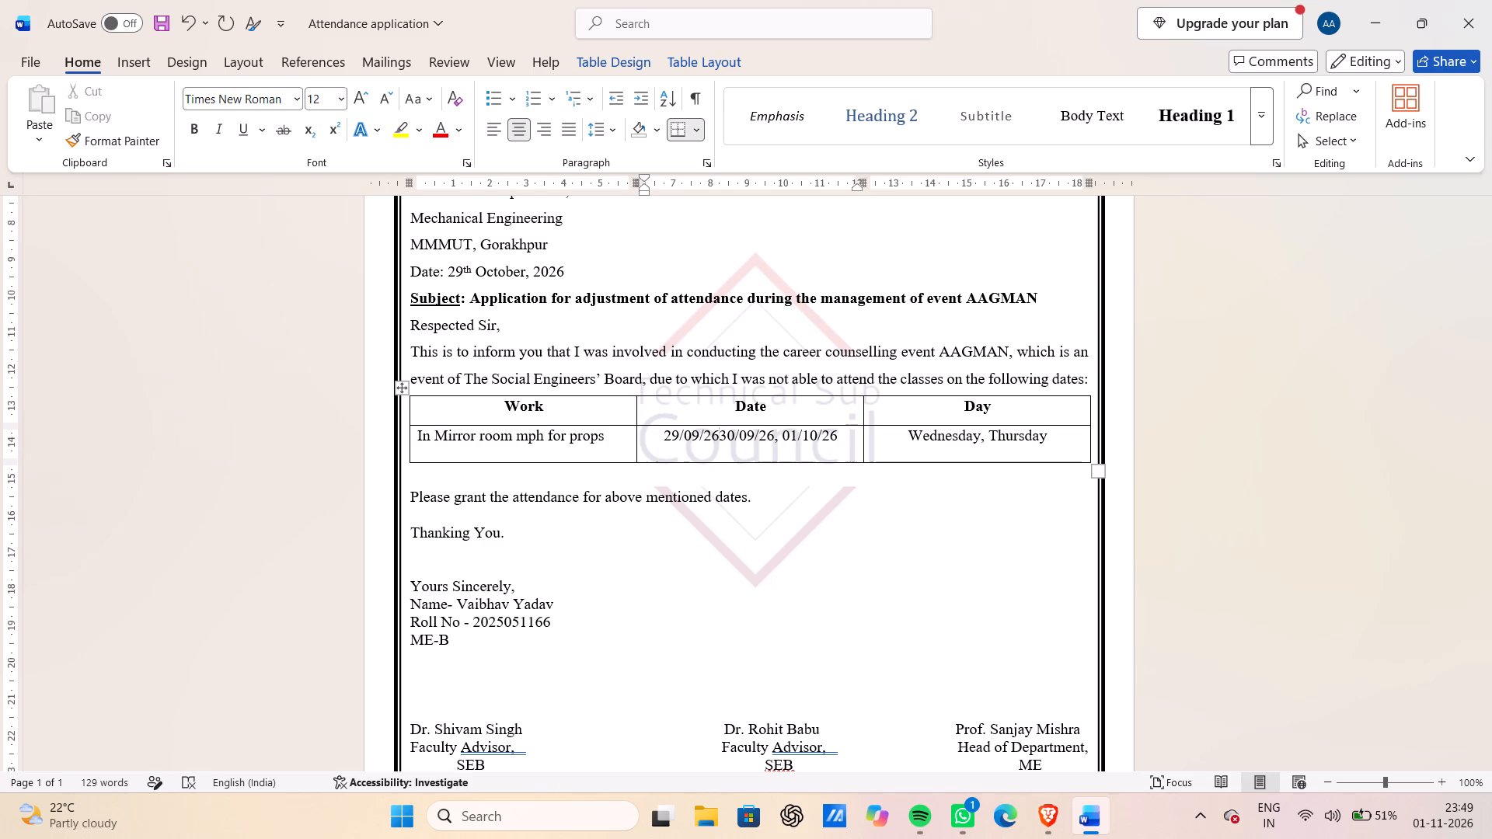
type(",")
key("space")
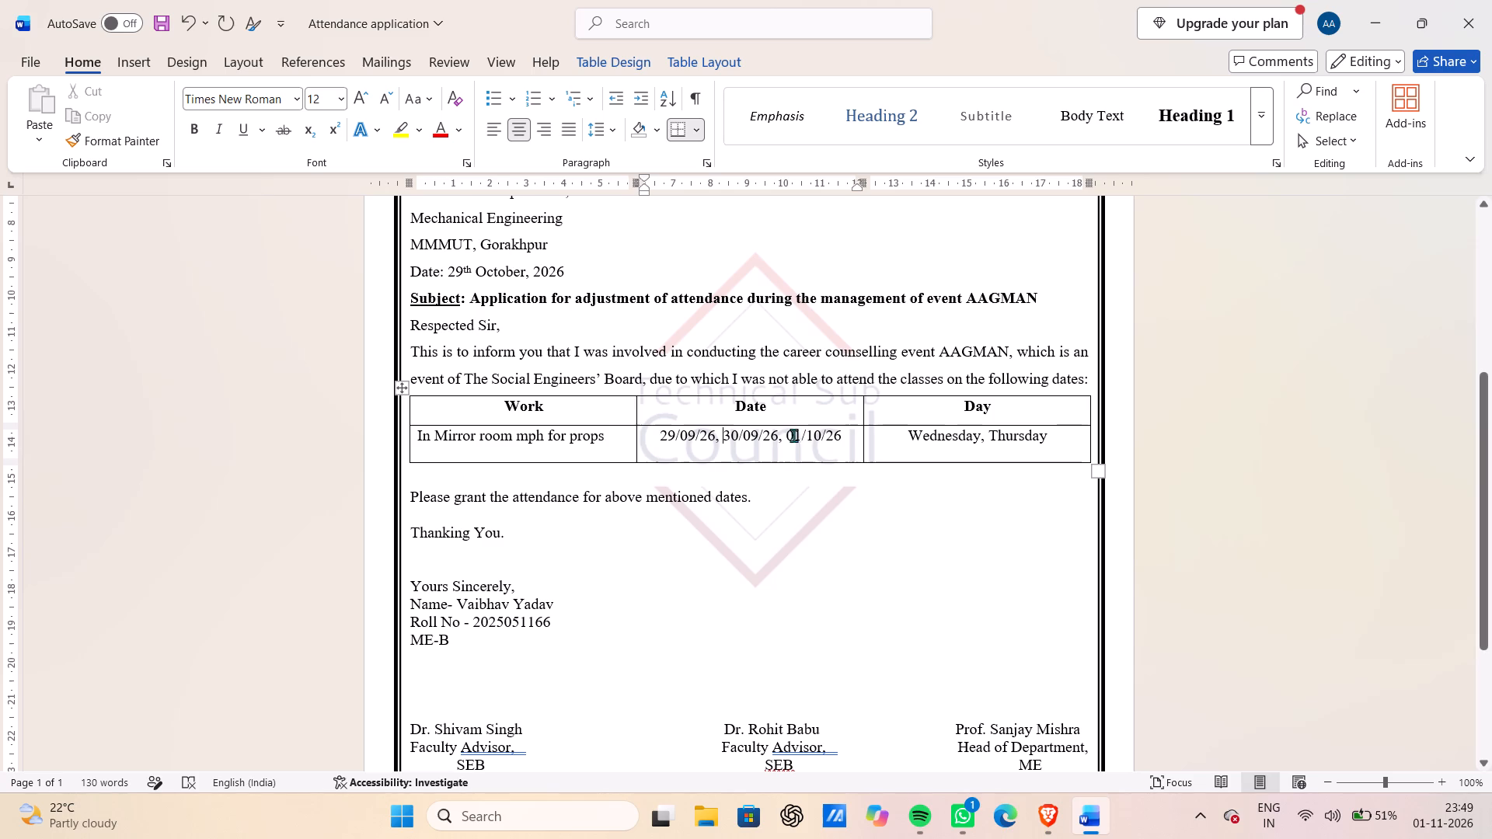
Place 01/10/26 on its own line in the Date cell.
left_click(775, 440)
key("Right")
key("Right")
key("Return")
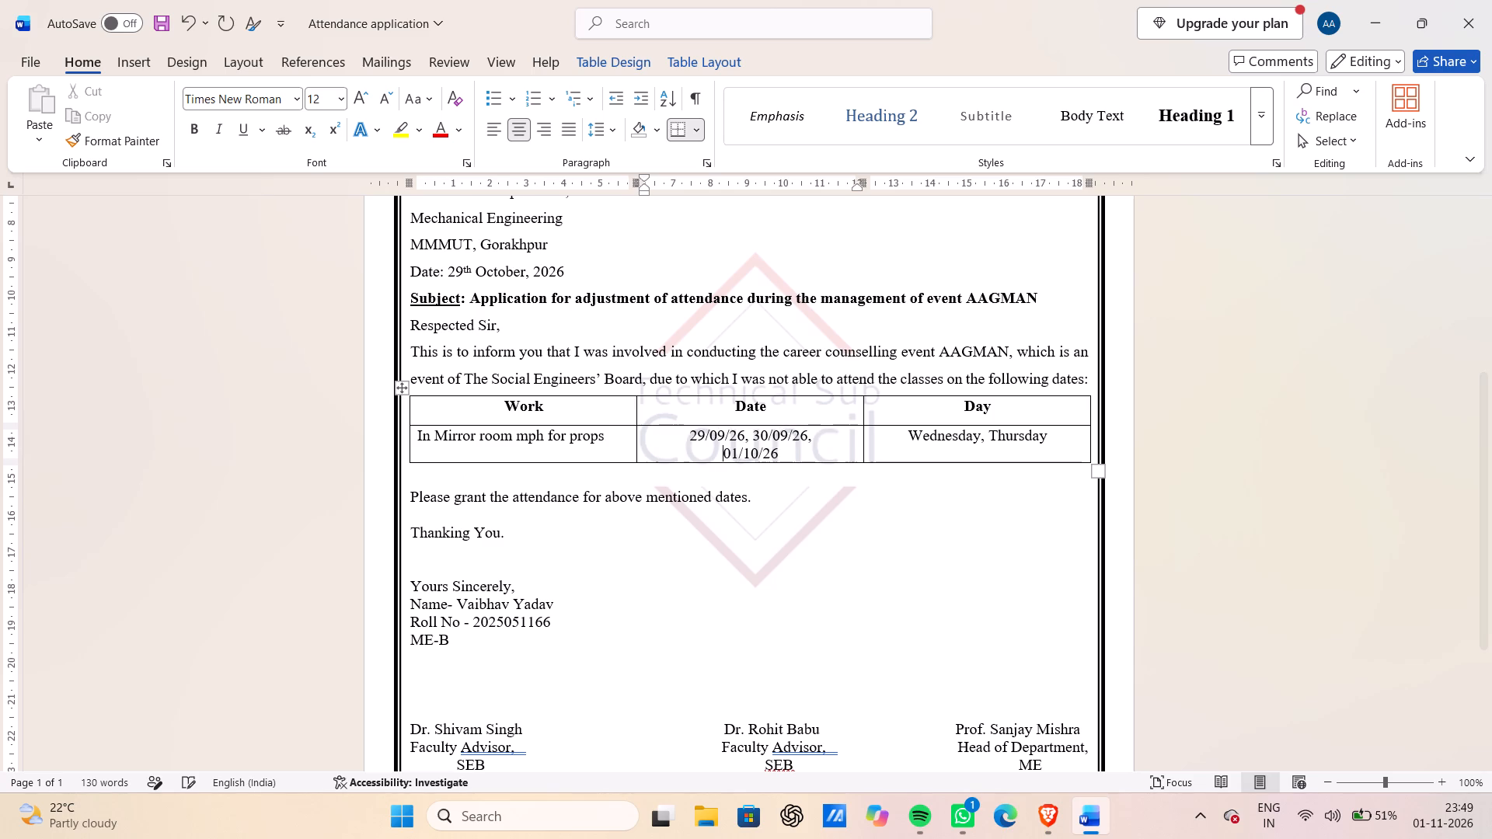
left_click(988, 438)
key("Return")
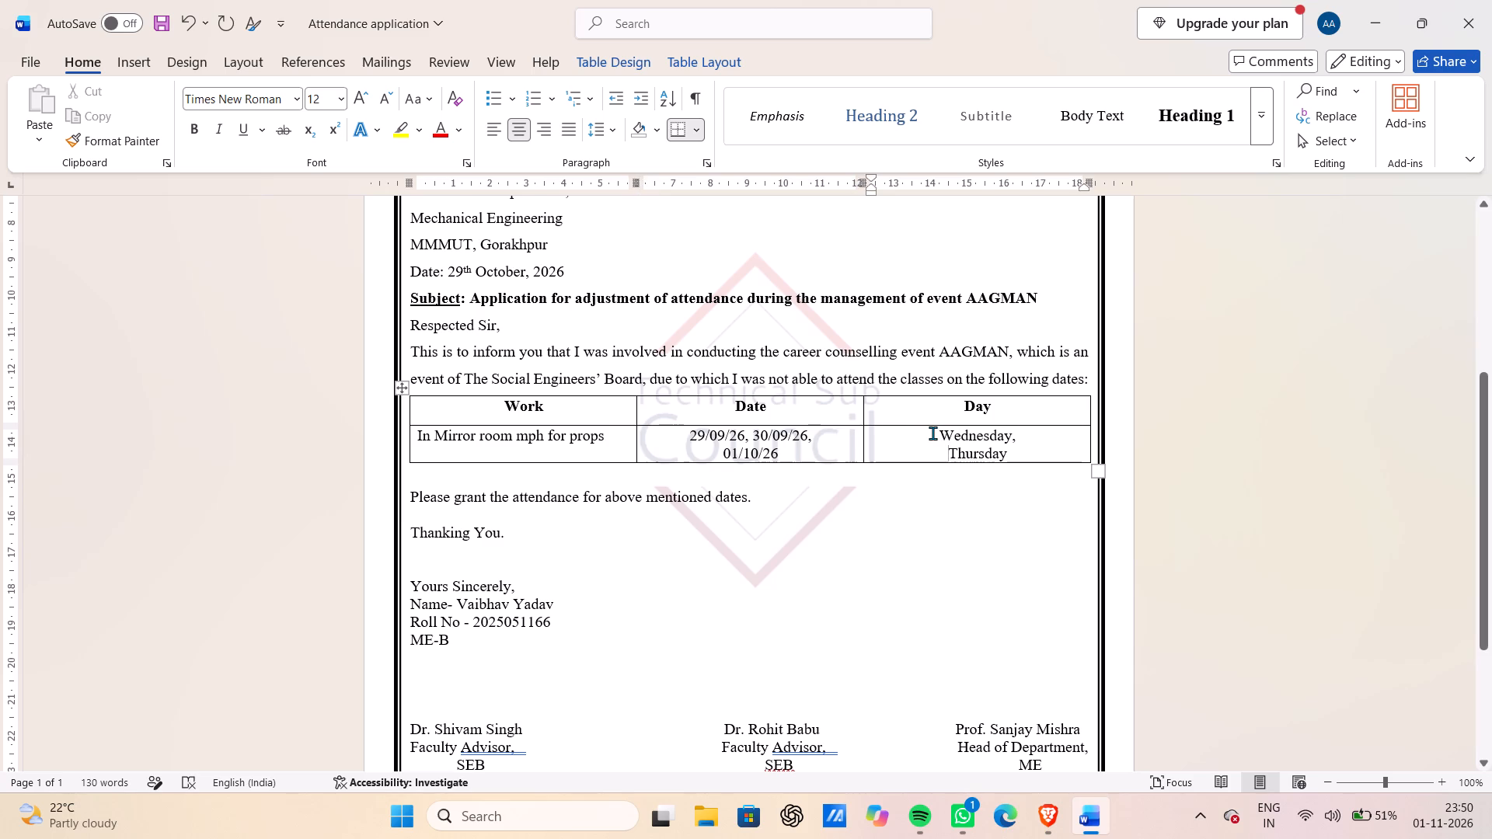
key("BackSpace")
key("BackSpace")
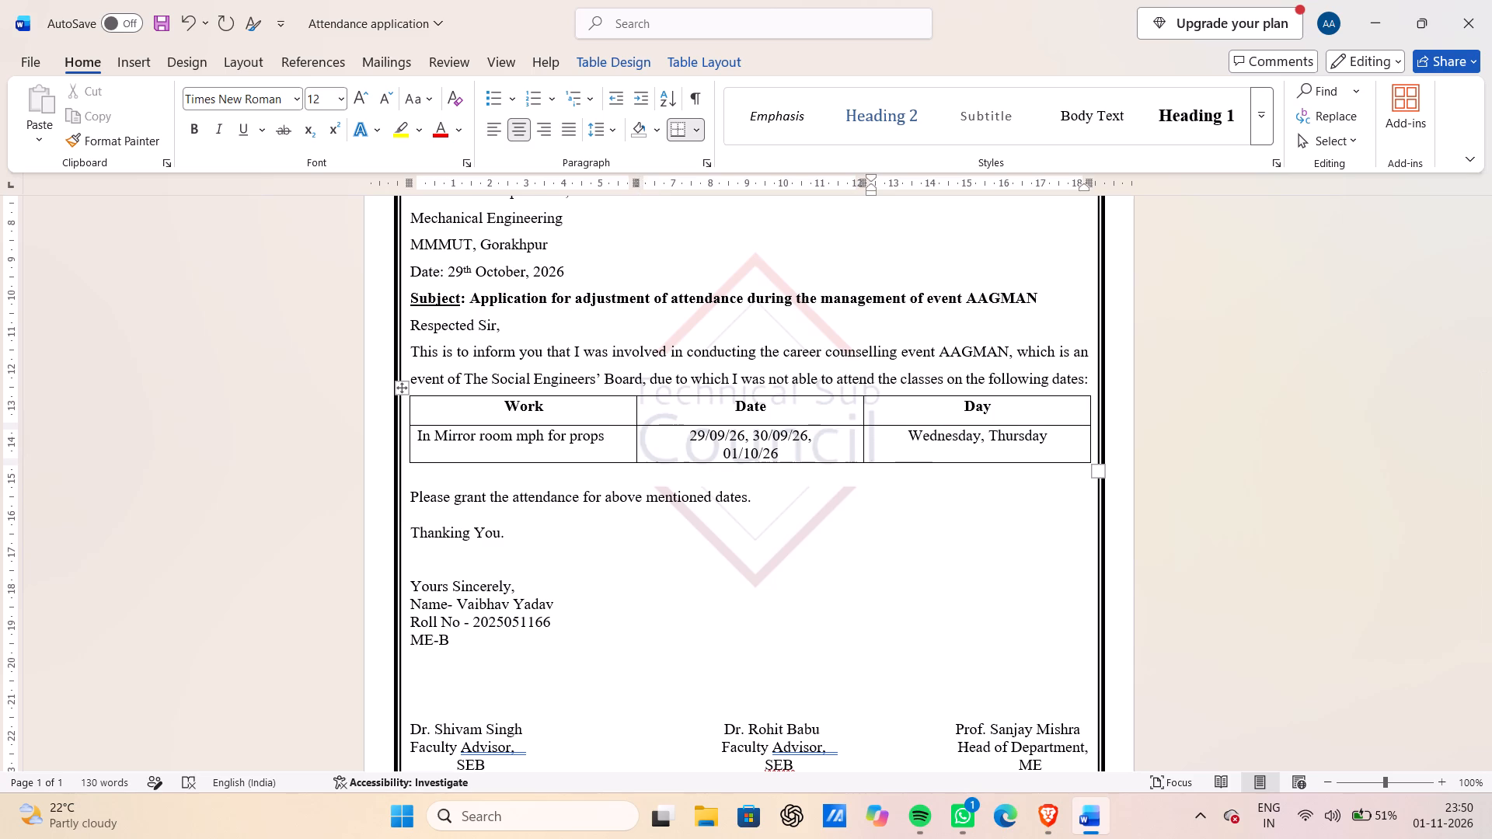
Add "Tuesday," before Wednesday in the Mirror room row's Day cell.
key("Left")
key("Left")
key("Left")
key("Left")
key("Left")
key("Left")
key("Left")
key("Left")
key("Left")
key("Left")
key("Left")
key("Left")
key("Right")
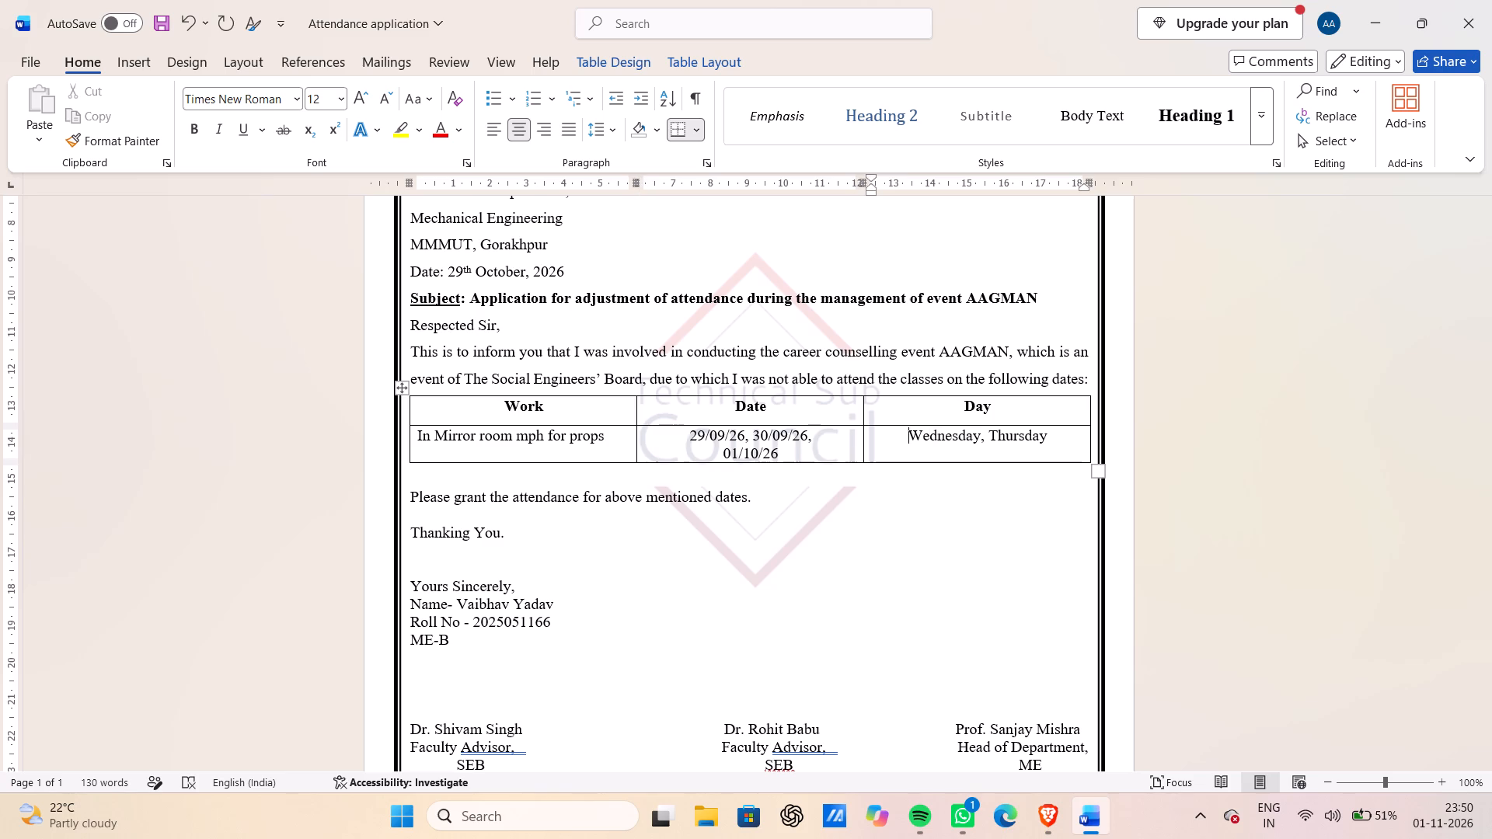
type("Tuesday")
key("comma")
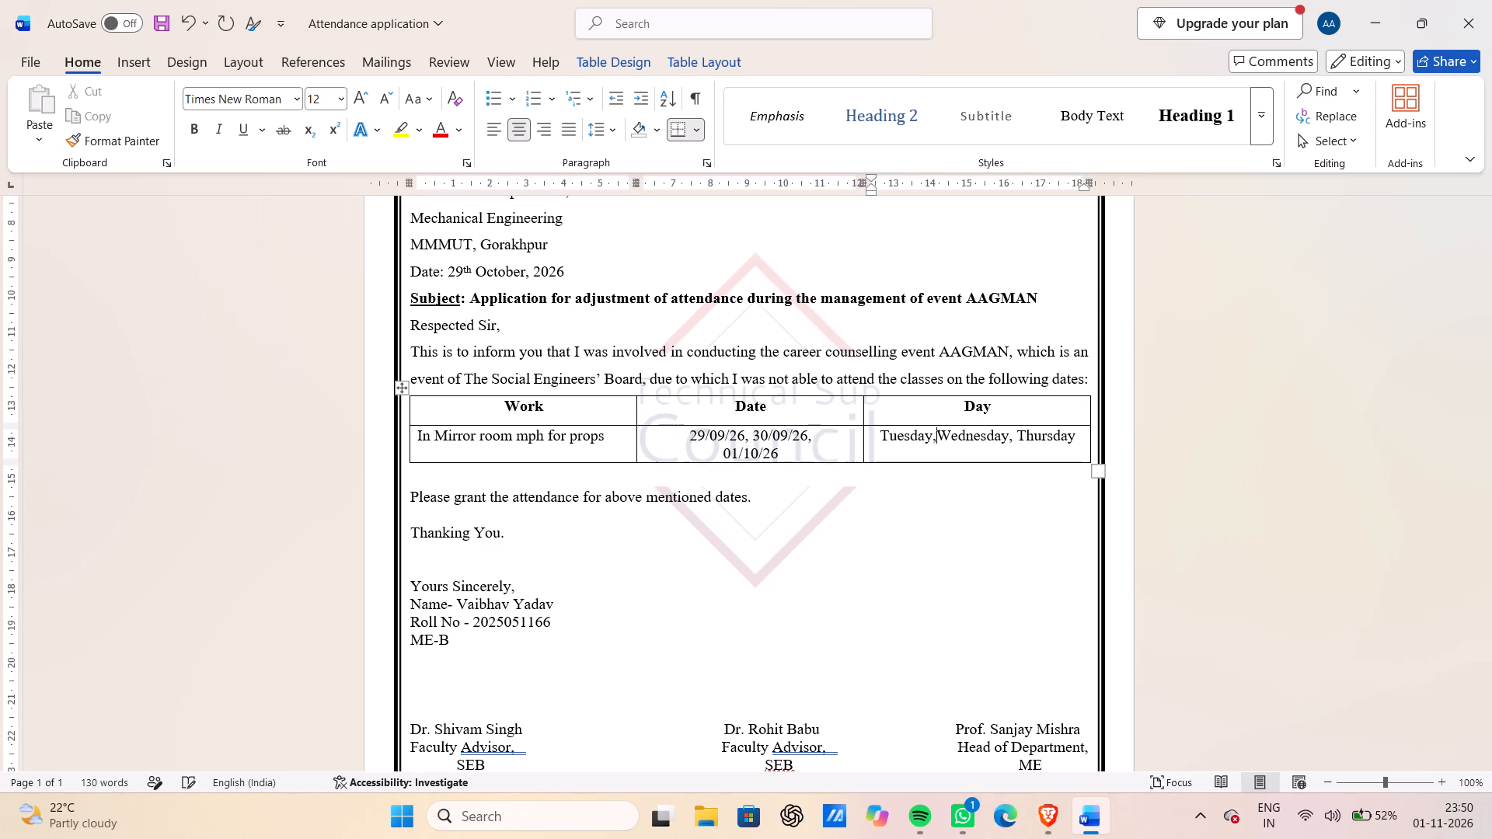
Place Thursday on its own line in the Day cell and add a space after "Tuesday,".
left_click(1017, 437)
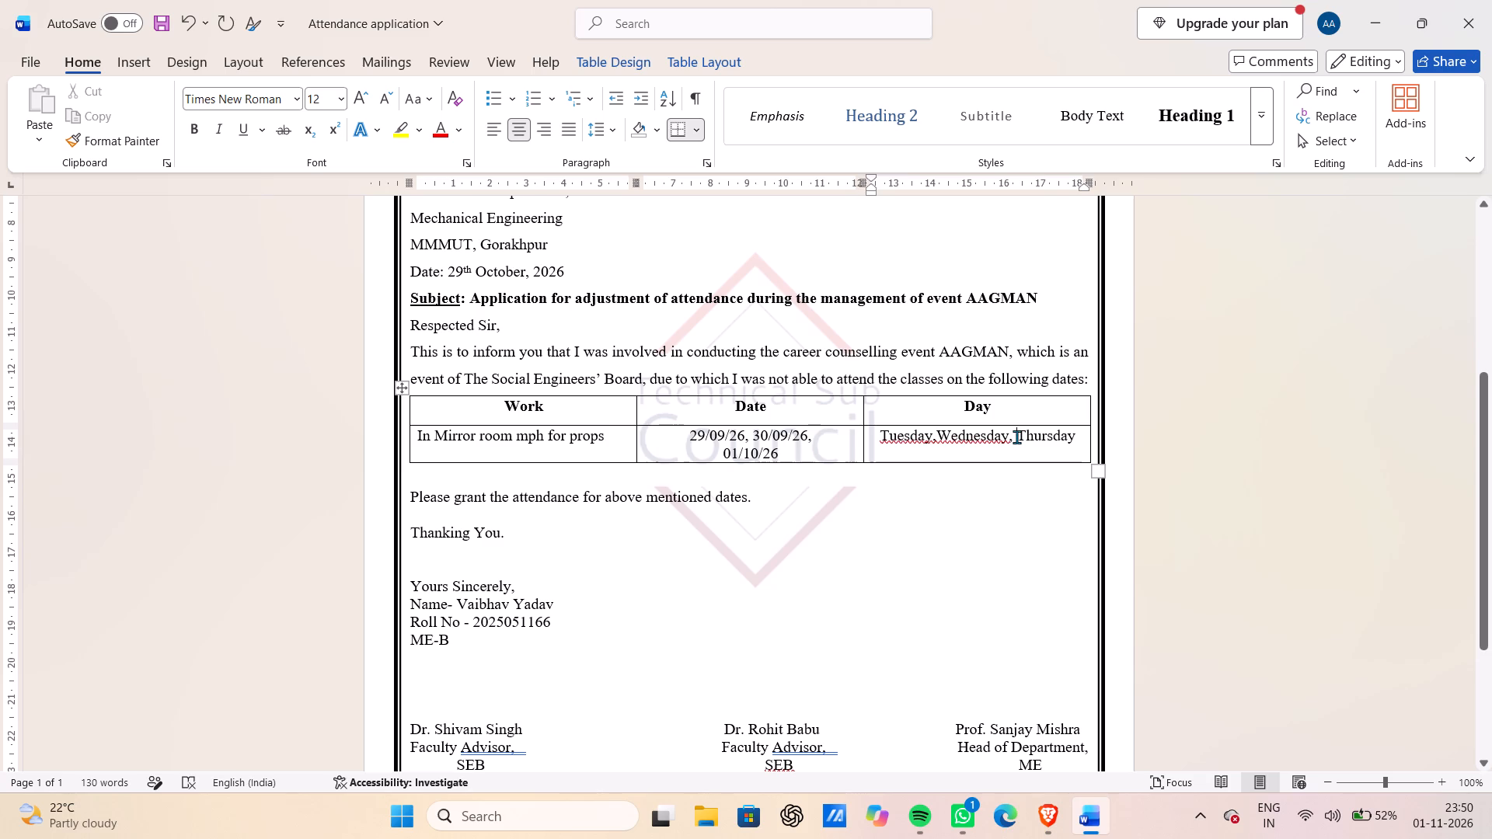
key("Return")
key("Up")
key("Right")
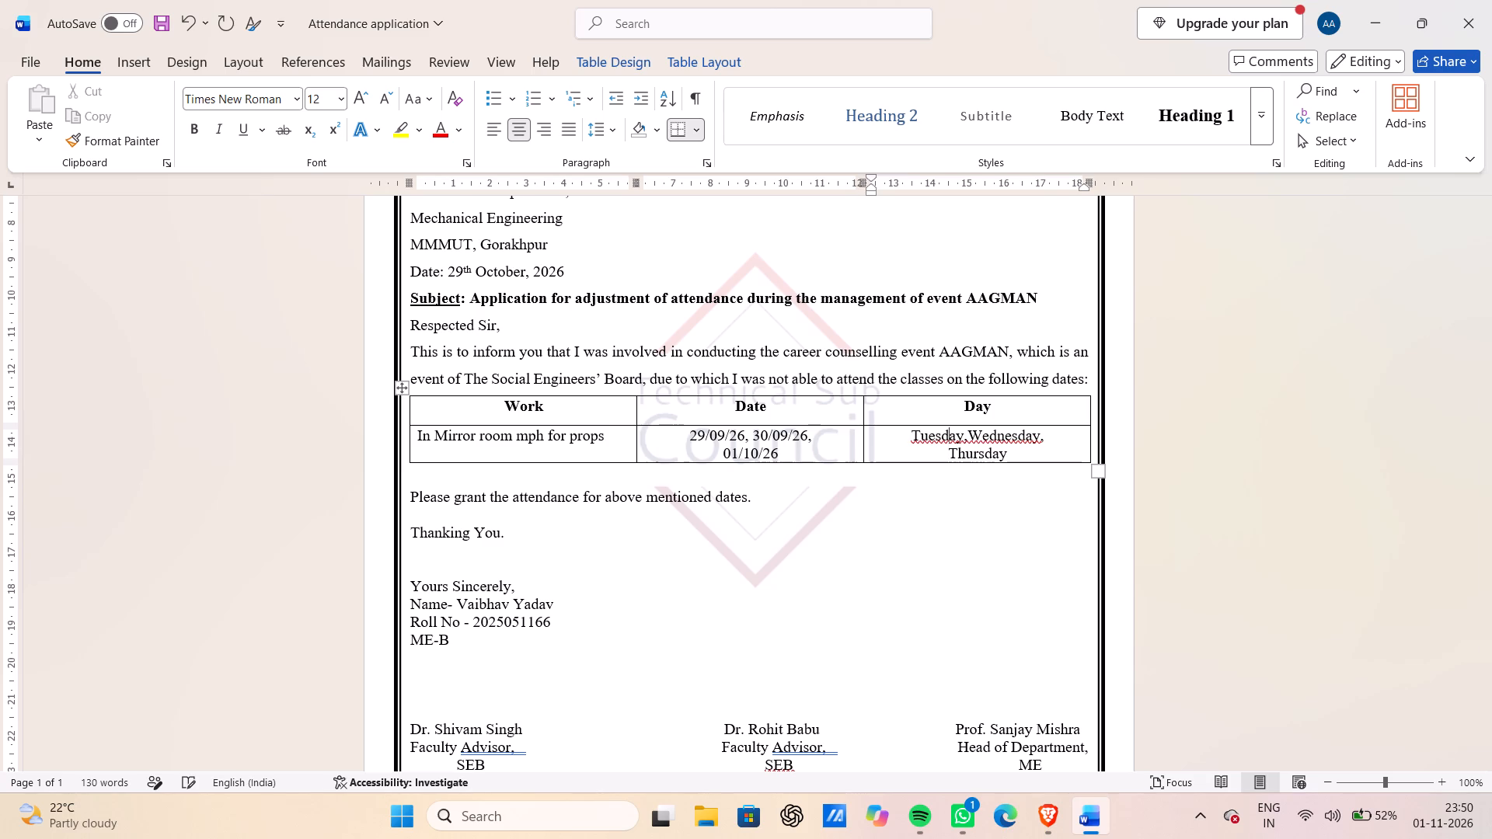
key("Right")
key("Right")
key("space")
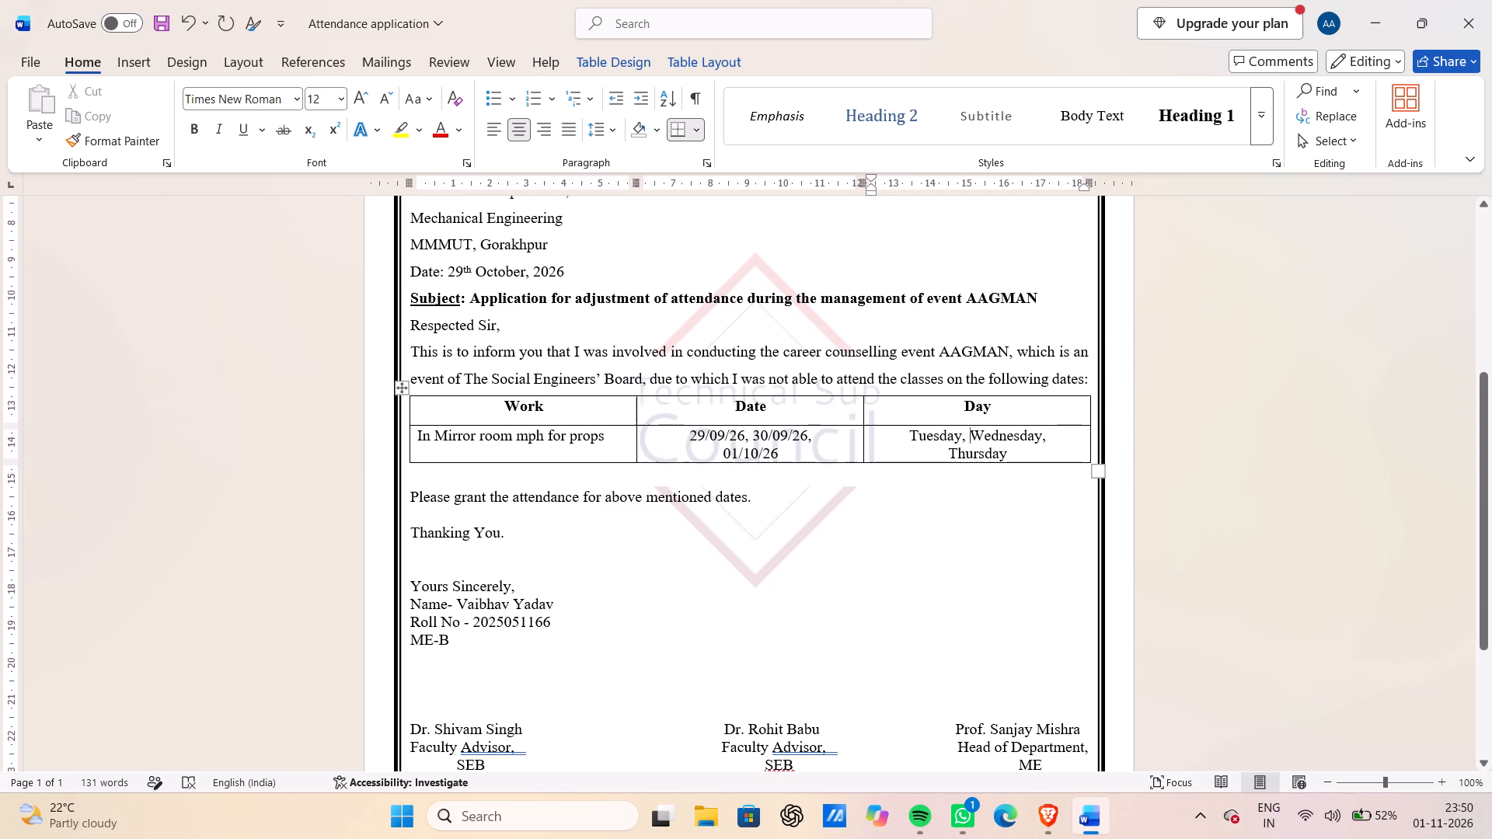
Increase the Mirror room row's height slightly by lowering the table's bottom border.
scroll(946, 512, "down", 1)
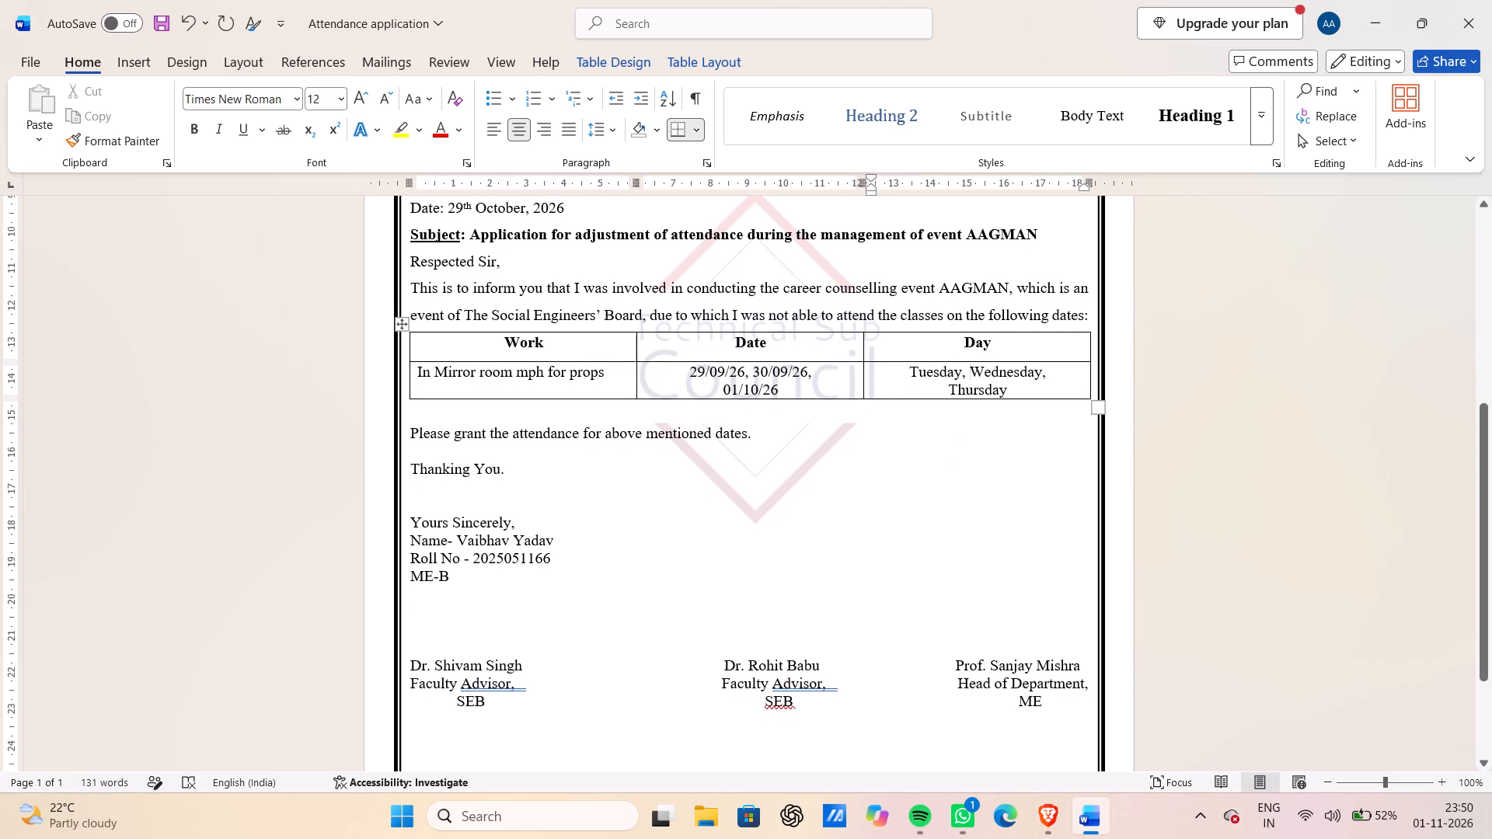
left_click_drag(885, 397, 885, 406)
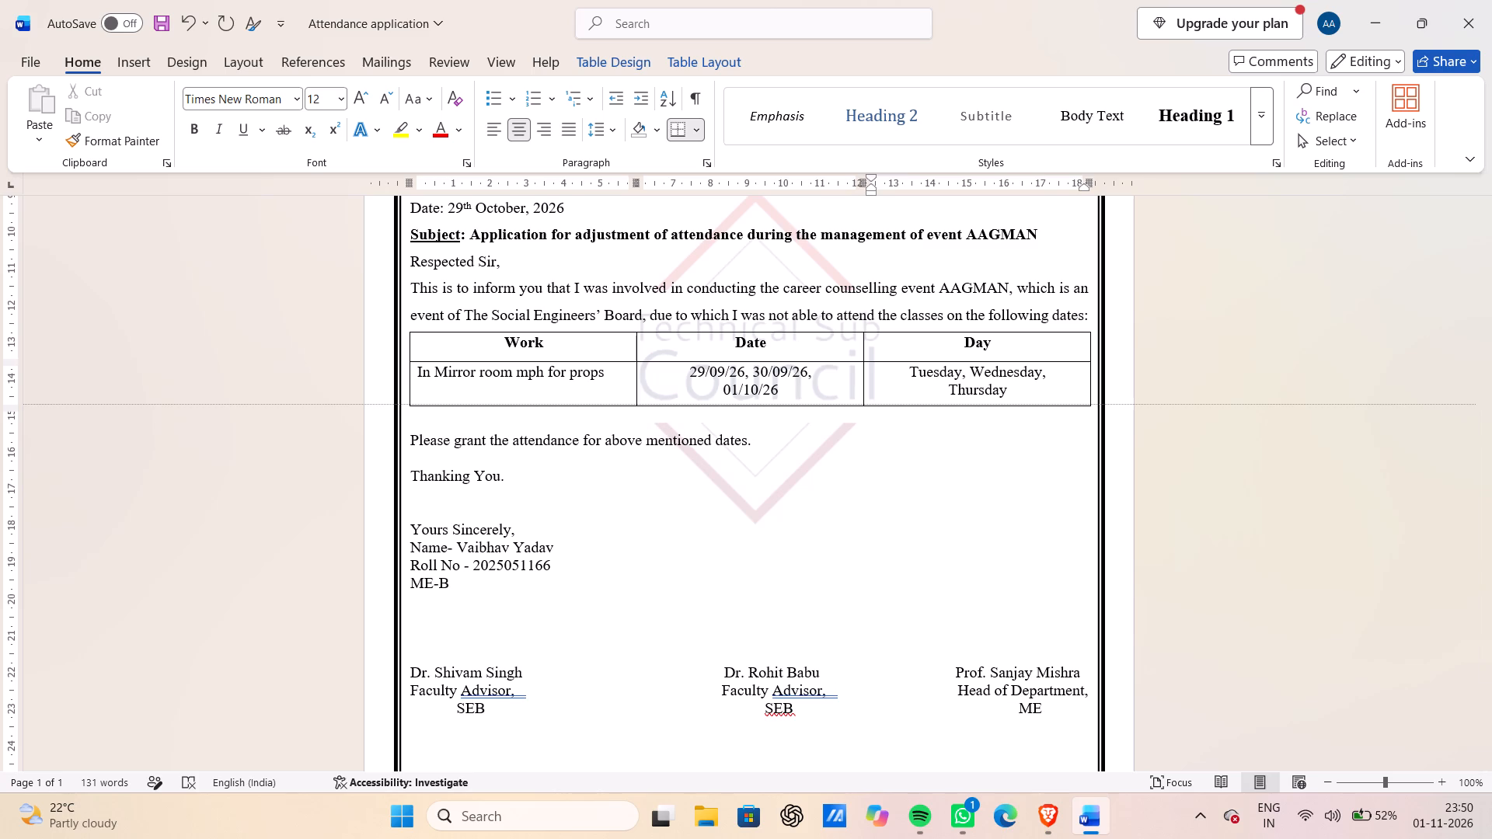
left_click_drag(885, 406, 885, 409)
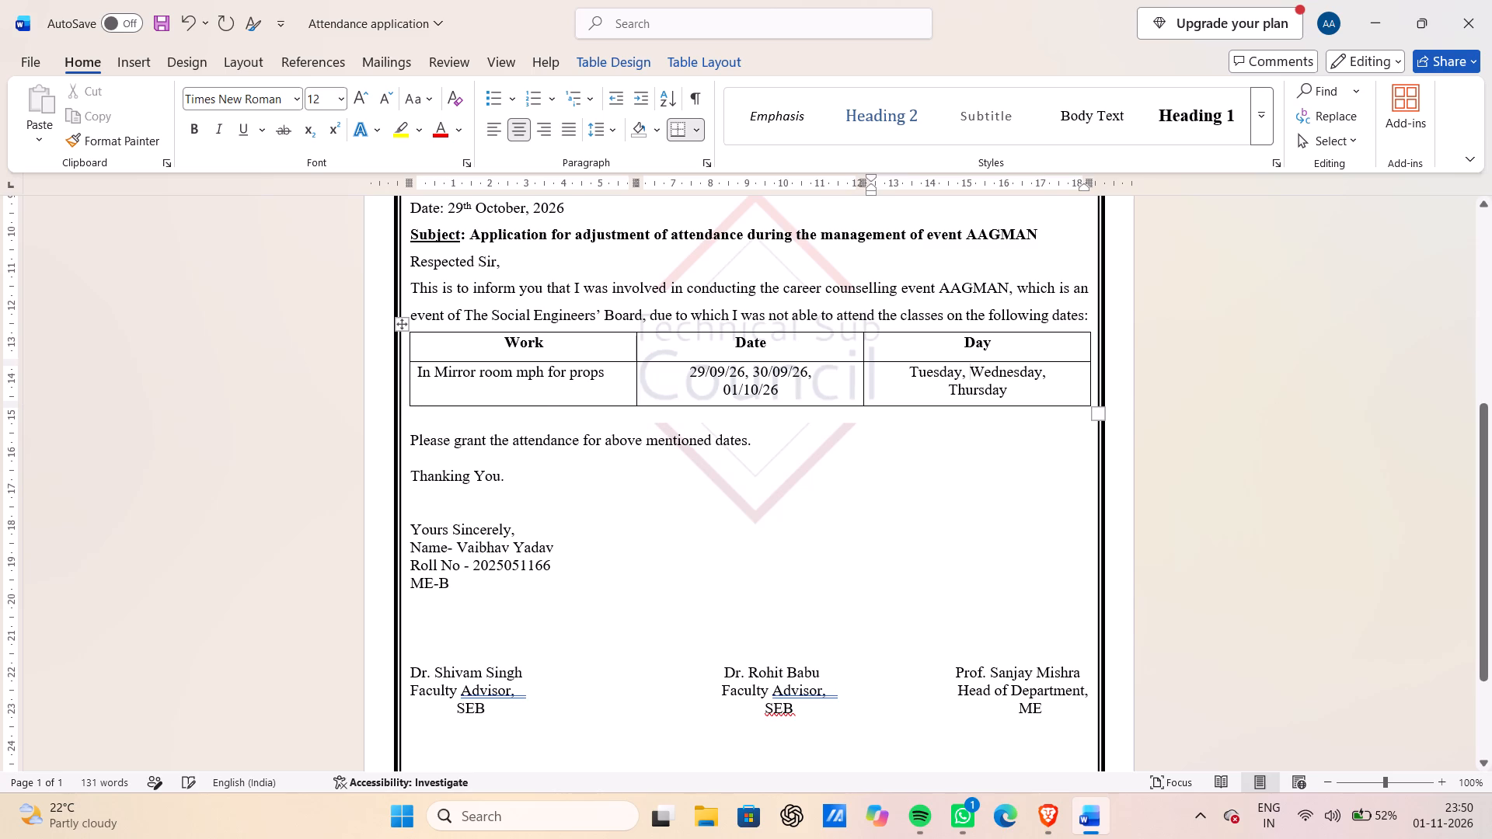
left_click(894, 433)
left_click(1269, 481)
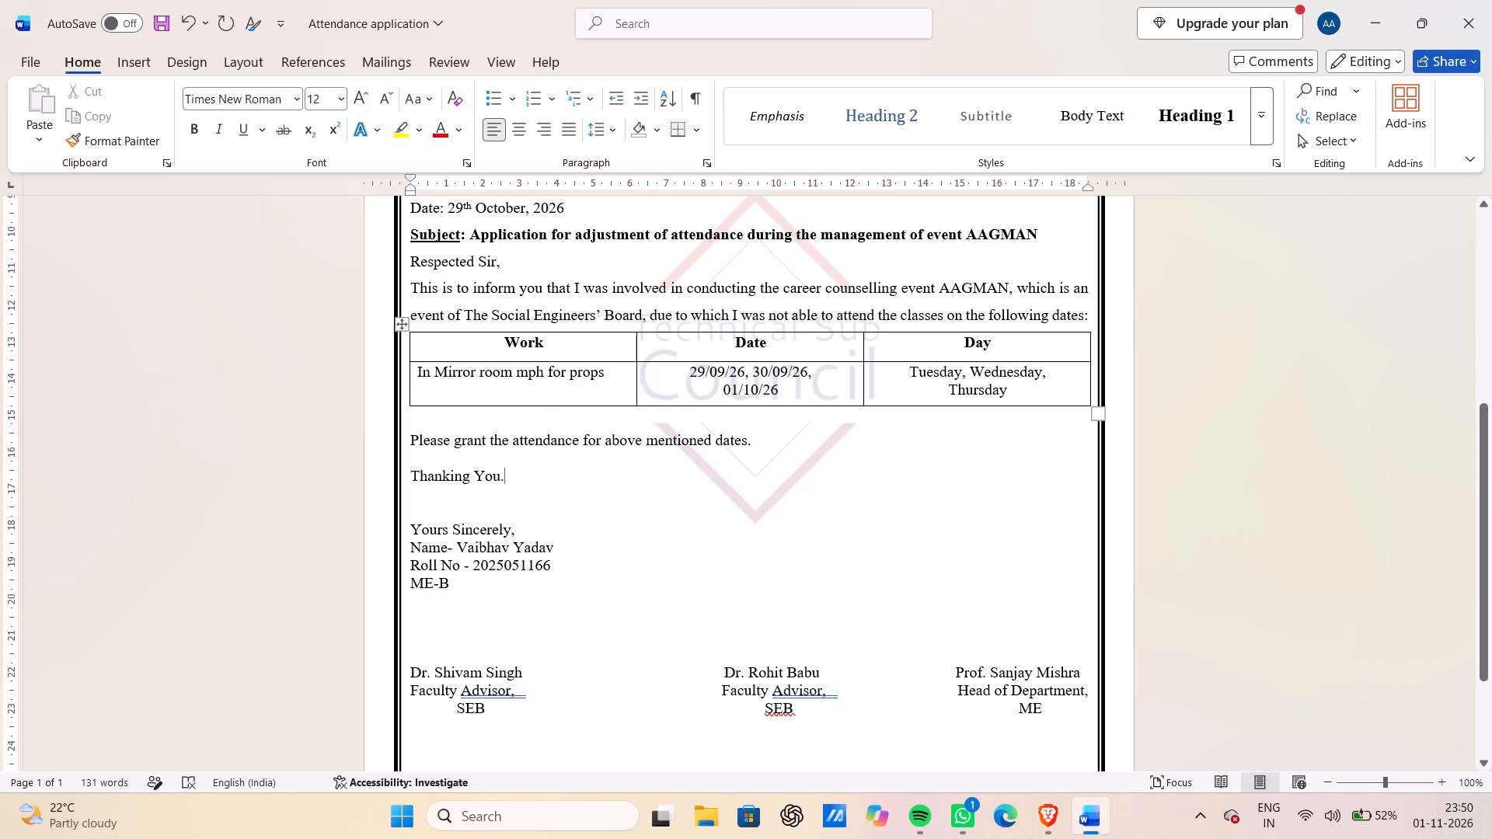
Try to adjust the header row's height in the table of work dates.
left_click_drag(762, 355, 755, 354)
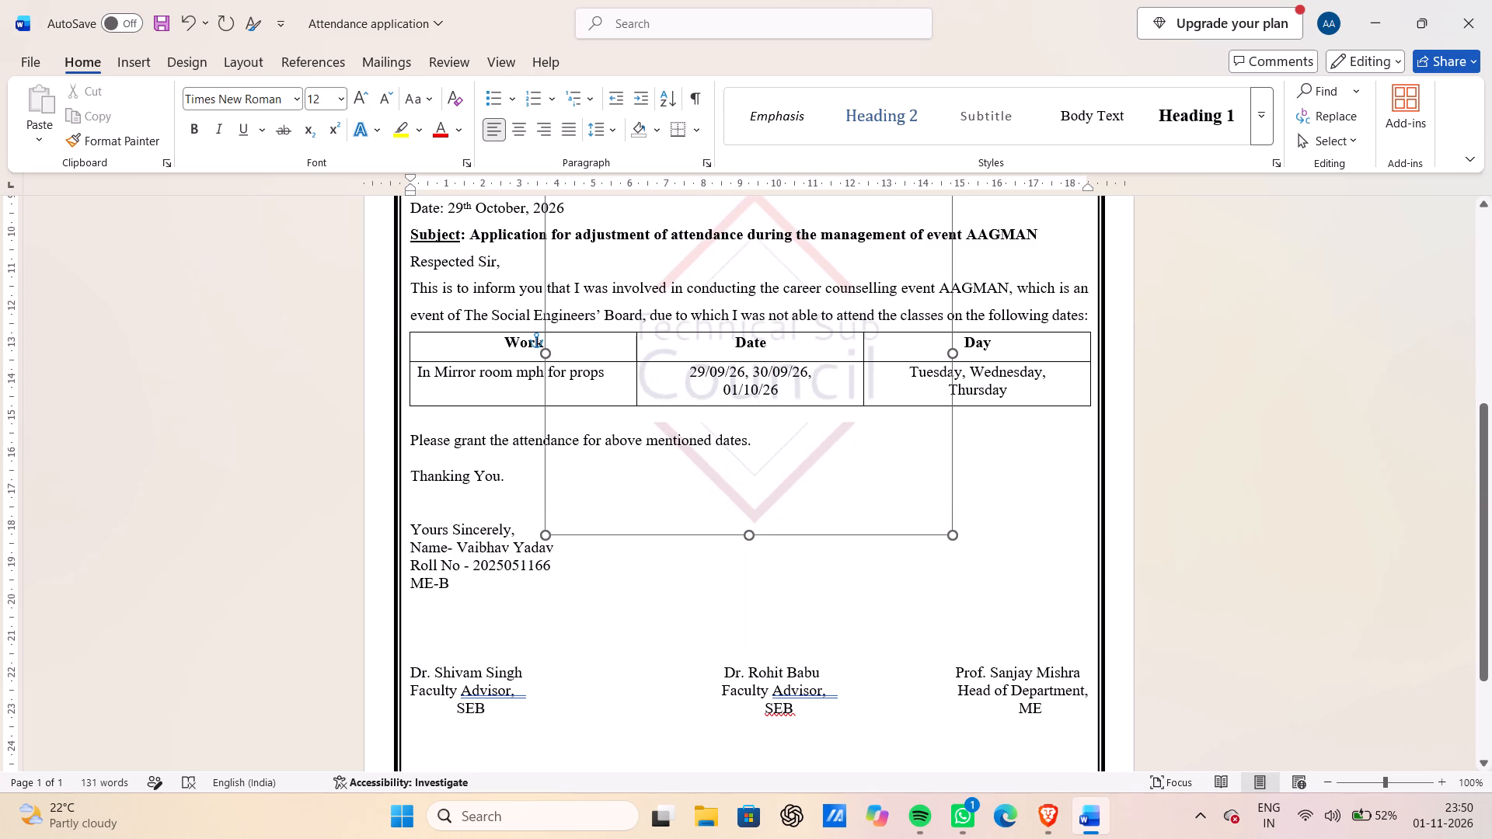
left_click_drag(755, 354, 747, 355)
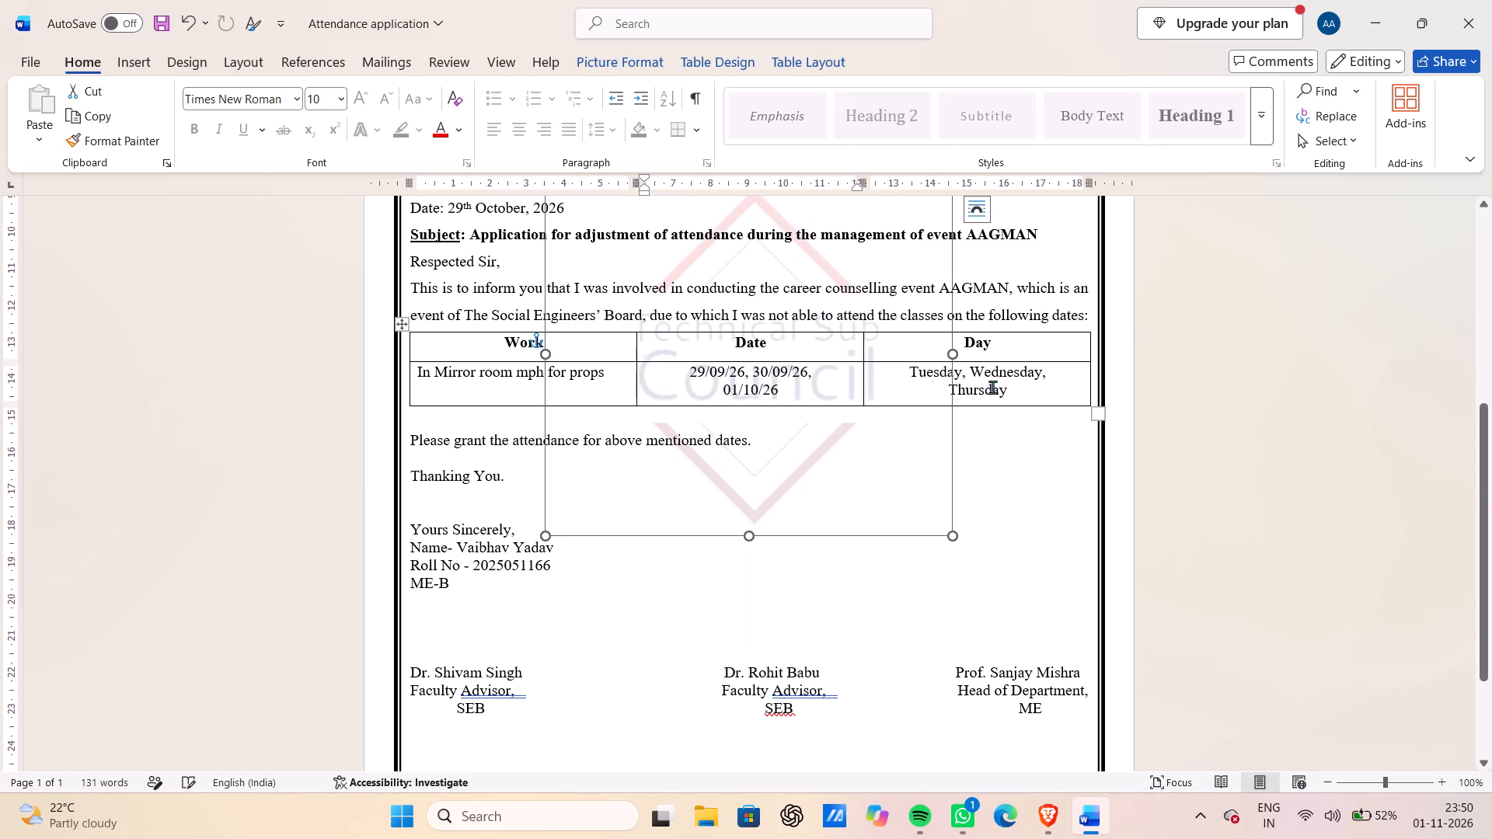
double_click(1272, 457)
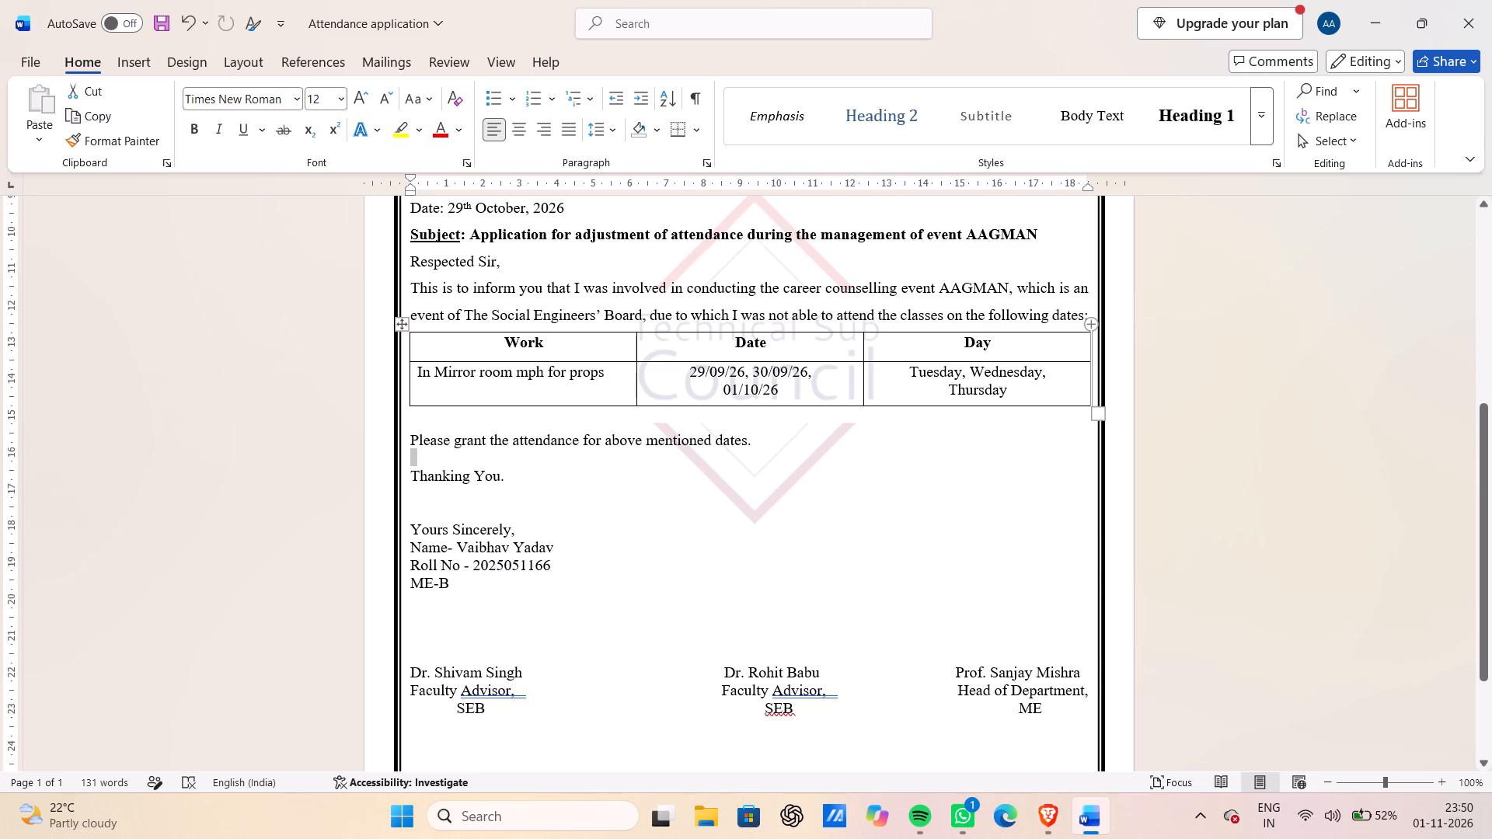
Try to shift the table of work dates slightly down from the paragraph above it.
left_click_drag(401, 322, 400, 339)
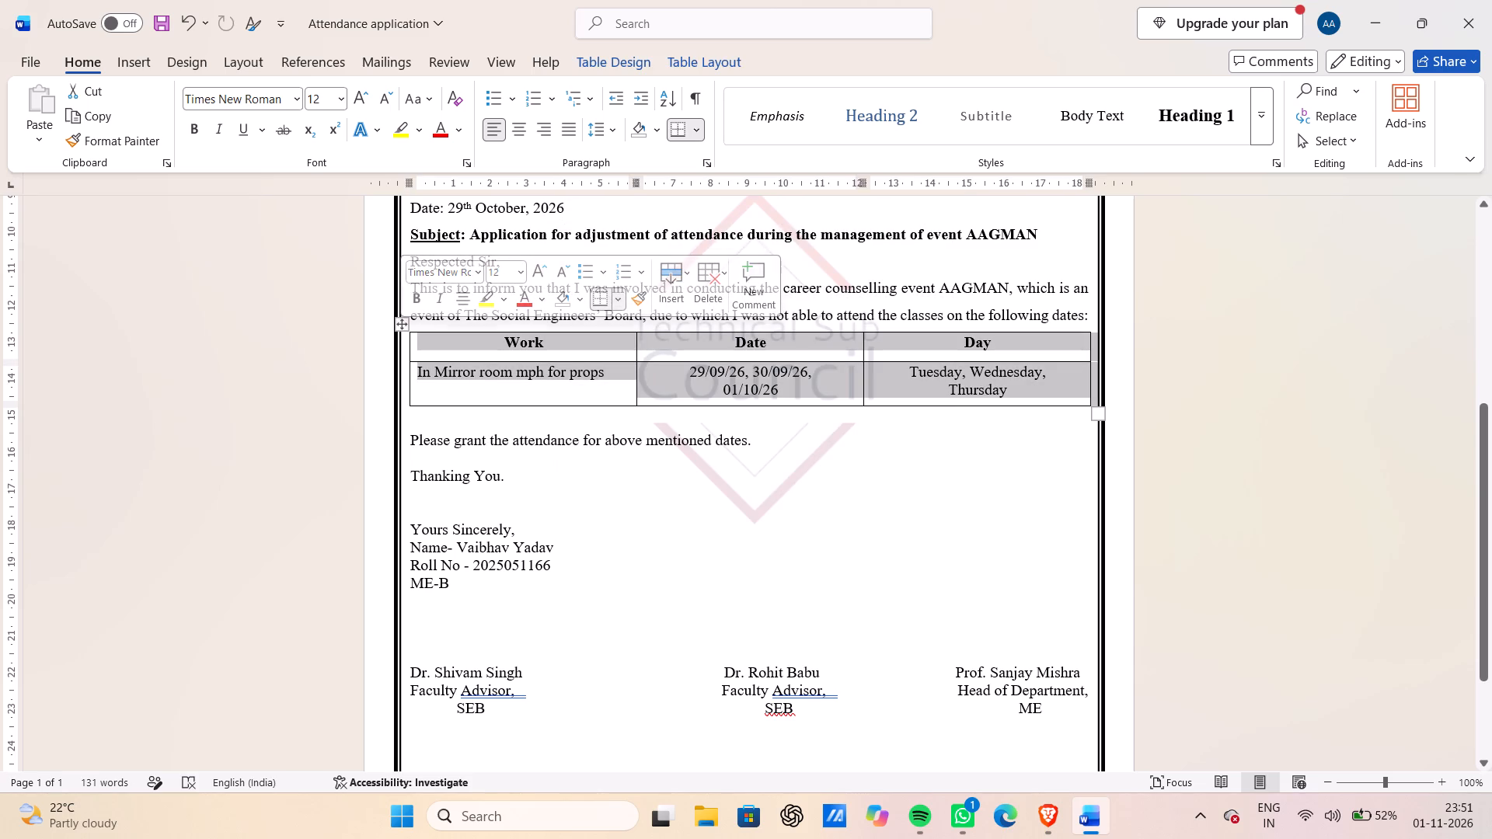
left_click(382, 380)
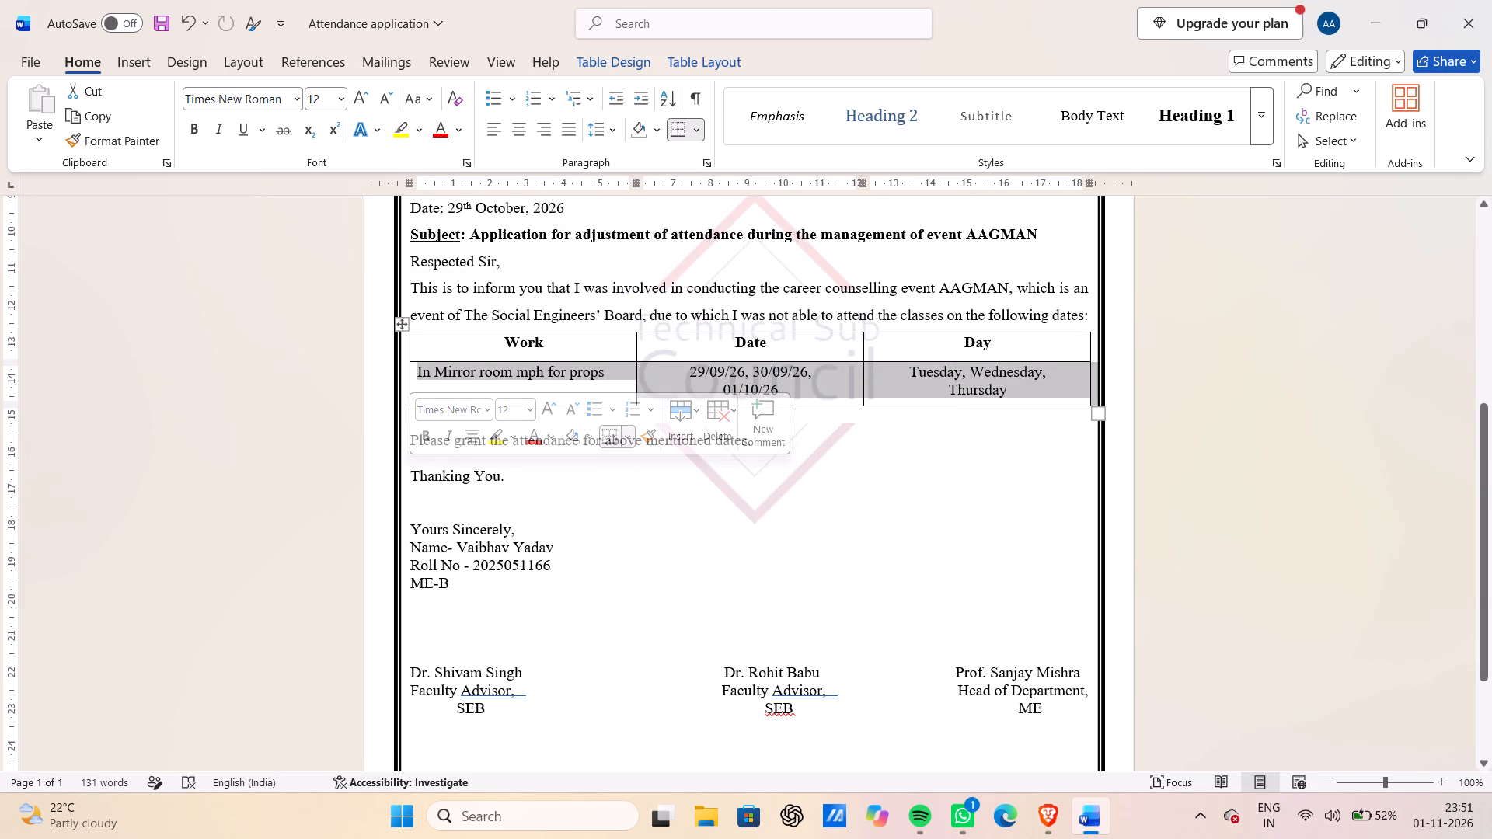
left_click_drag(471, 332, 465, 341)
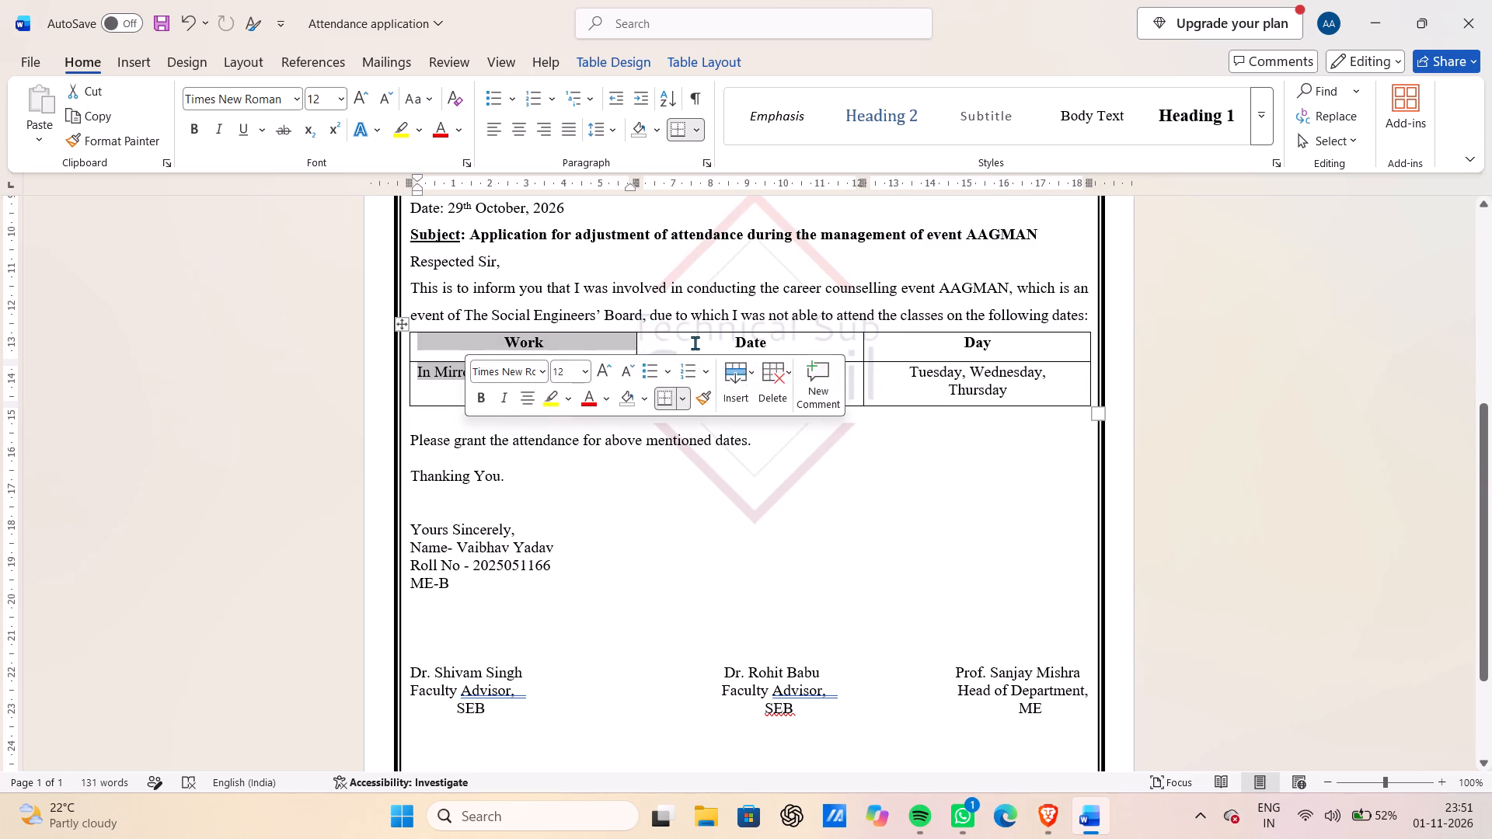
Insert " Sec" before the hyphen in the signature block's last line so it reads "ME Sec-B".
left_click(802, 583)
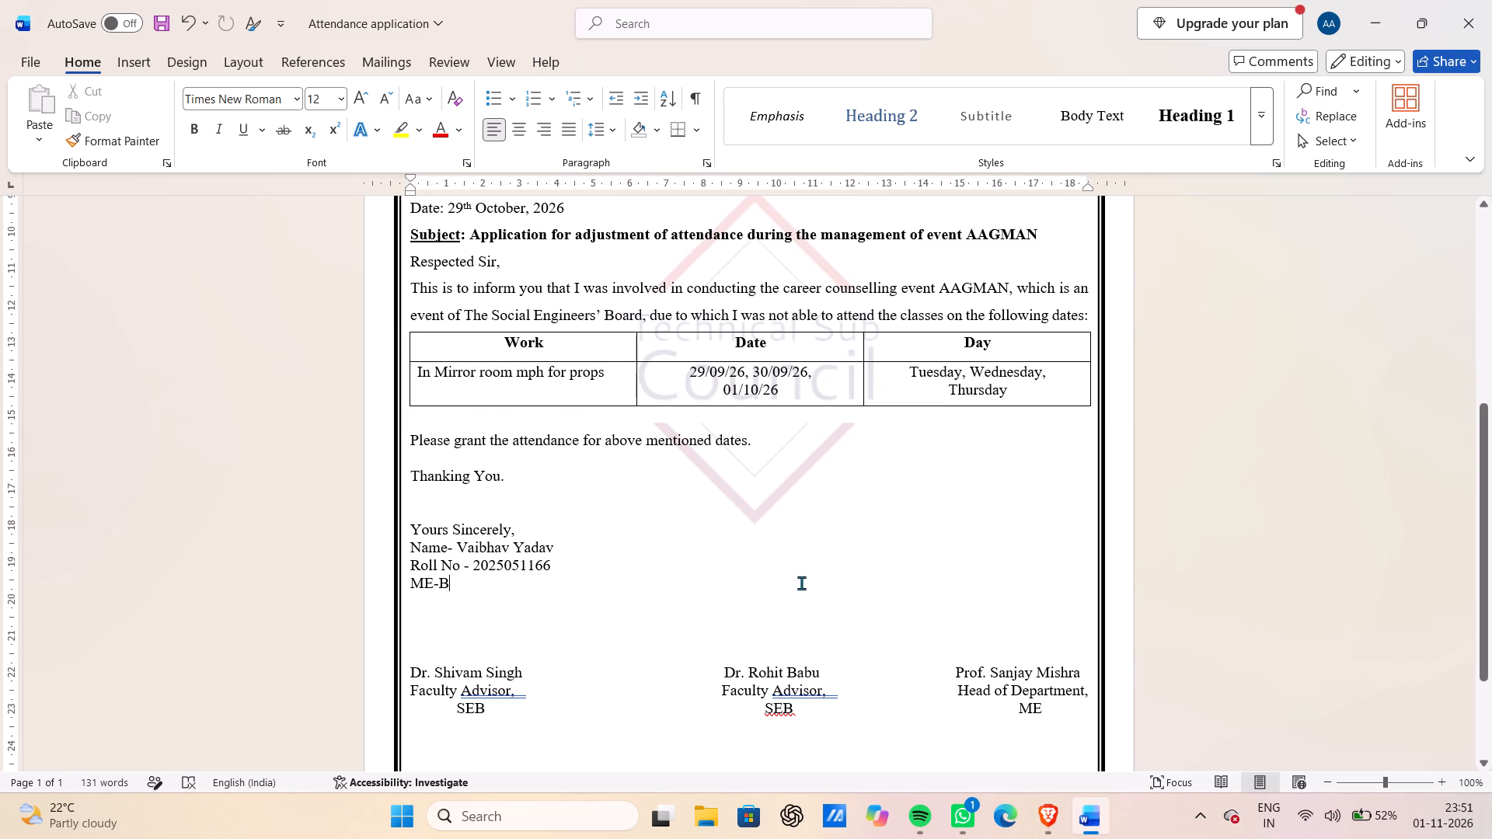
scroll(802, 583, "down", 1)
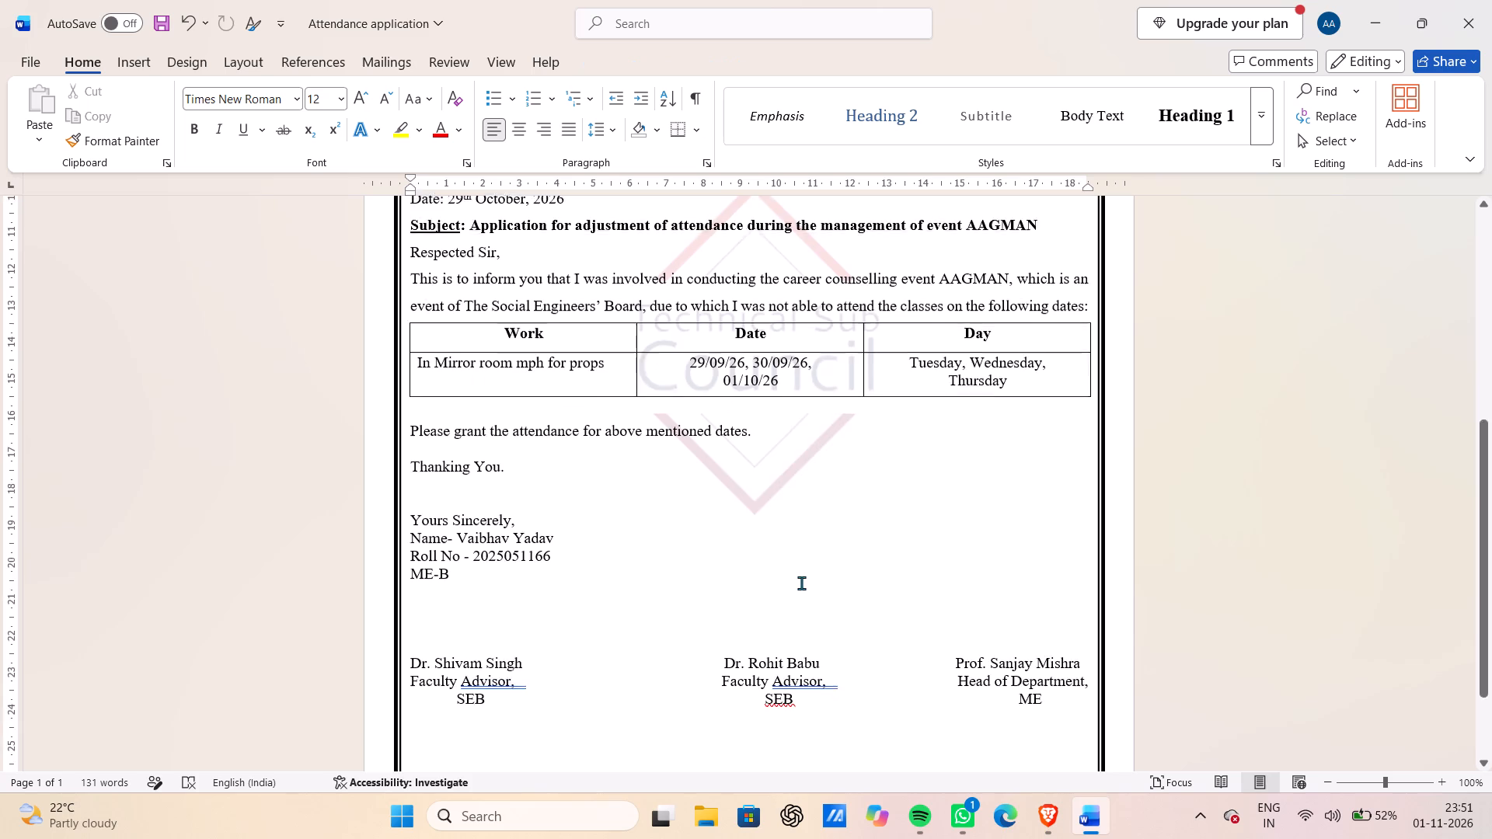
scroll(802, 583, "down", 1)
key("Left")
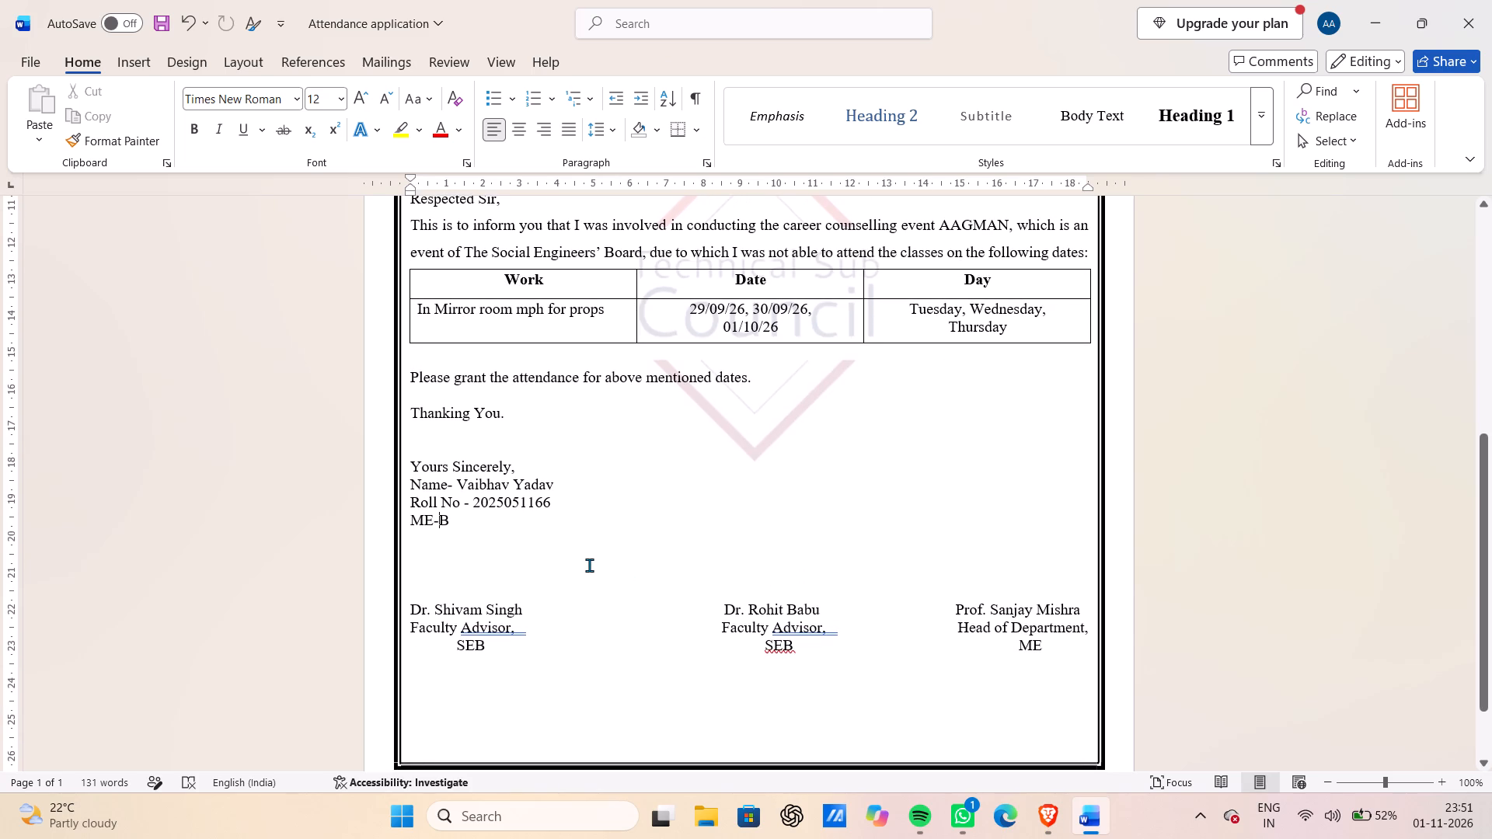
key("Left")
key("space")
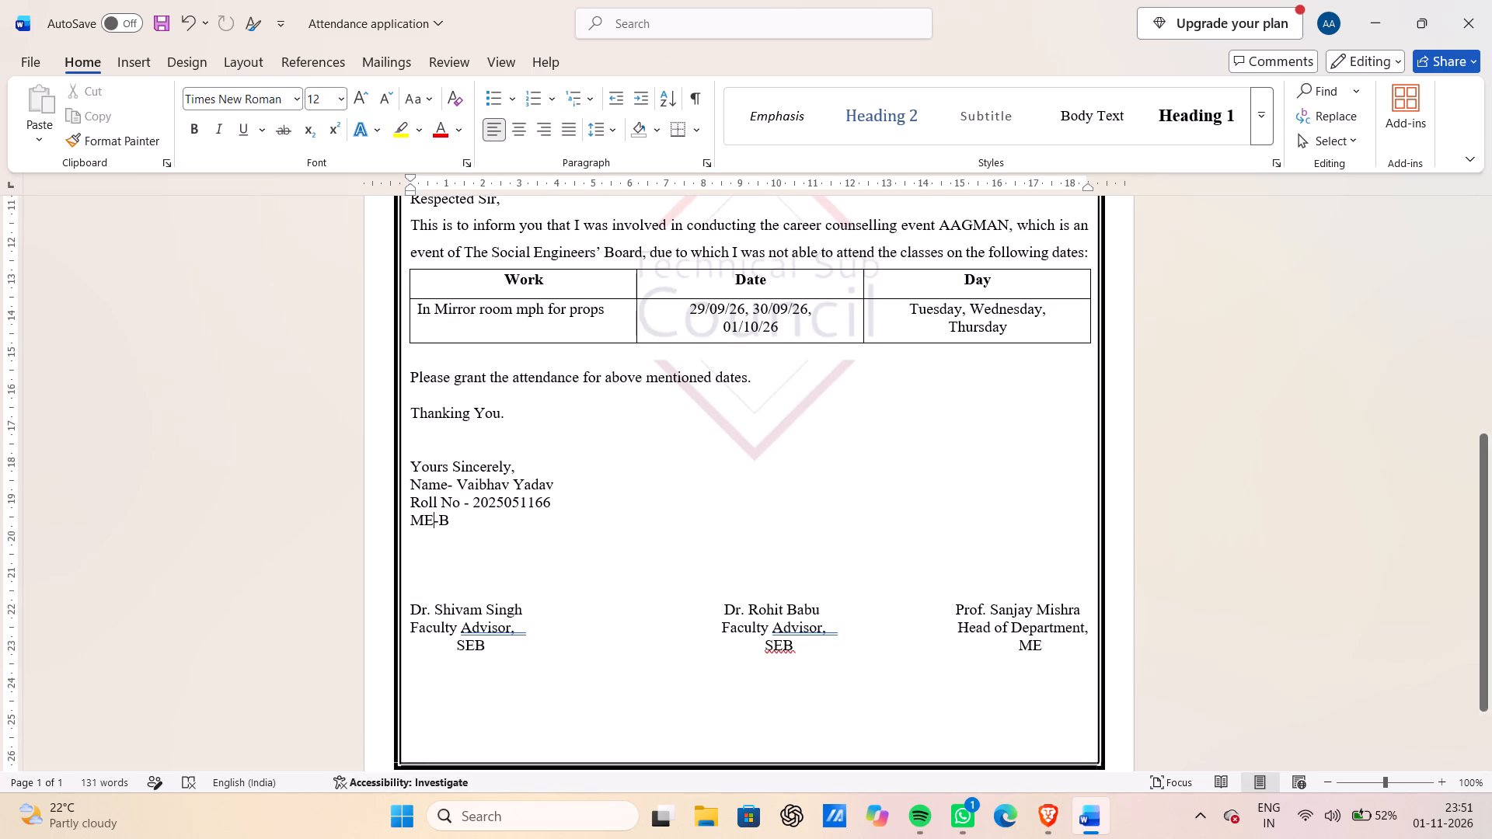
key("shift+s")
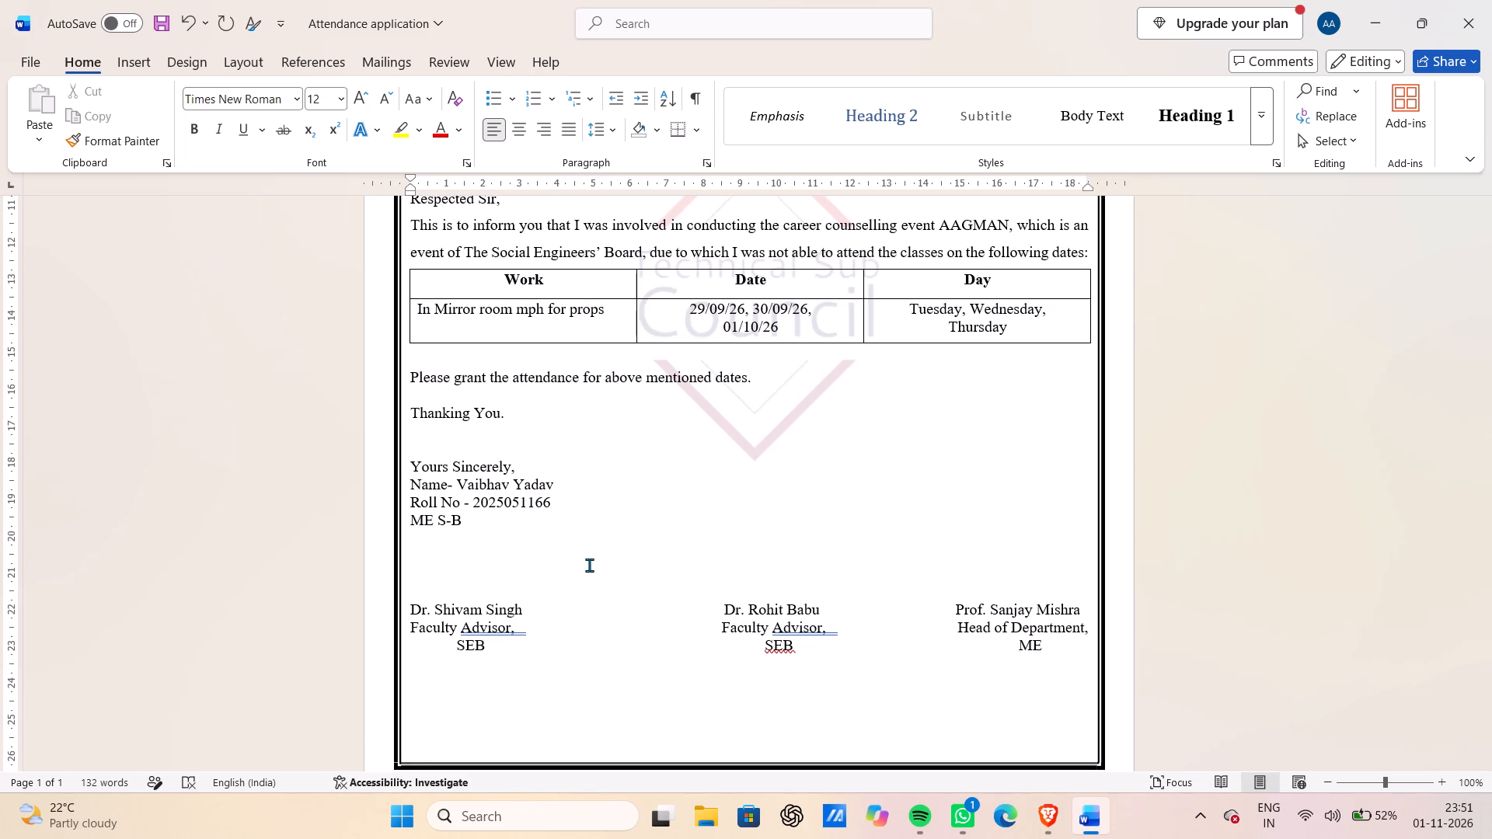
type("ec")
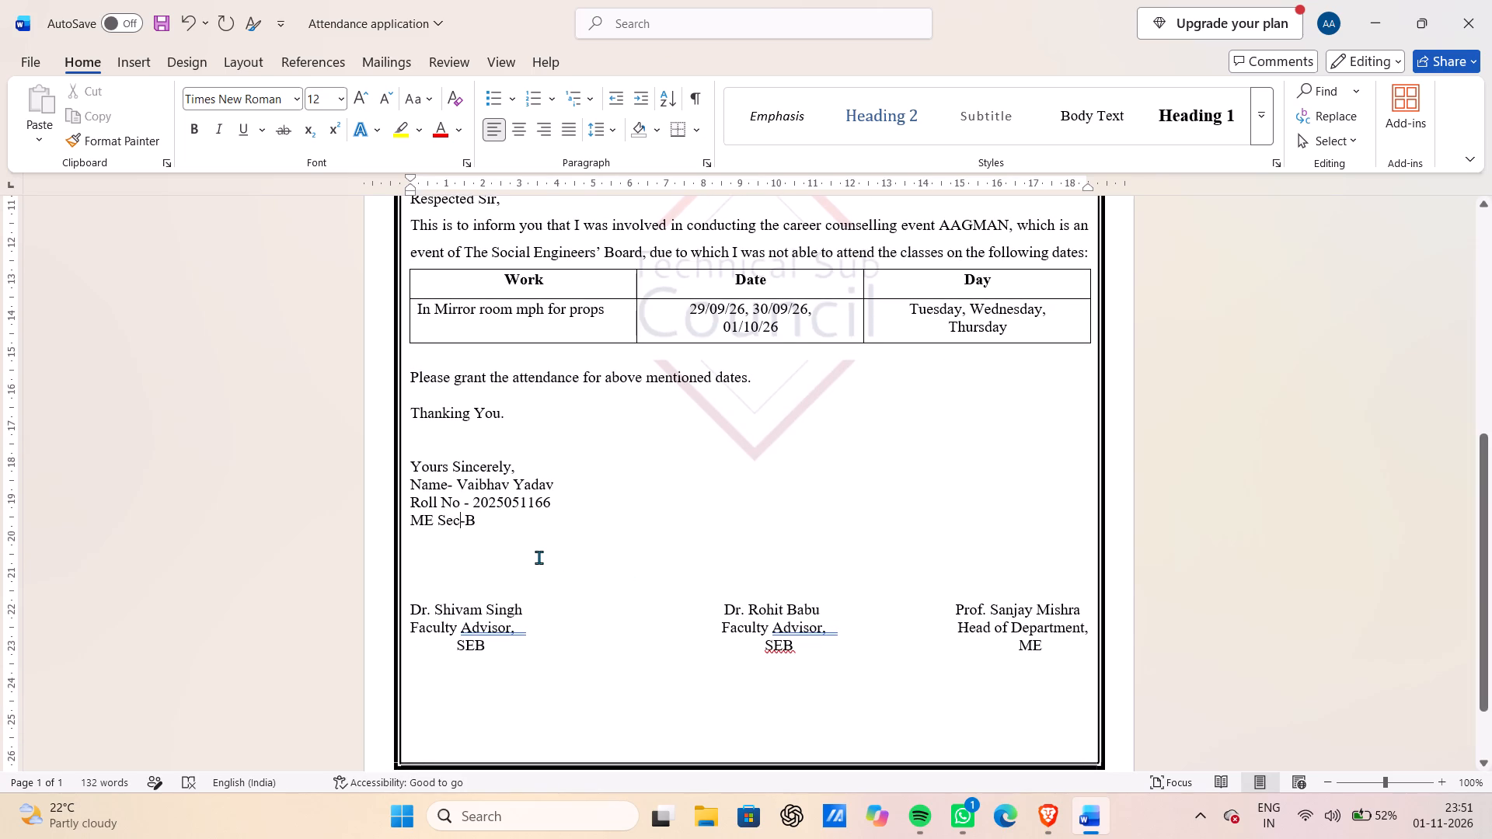
Close the Attendance application document without saving the changes.
scroll(528, 558, "up", 5)
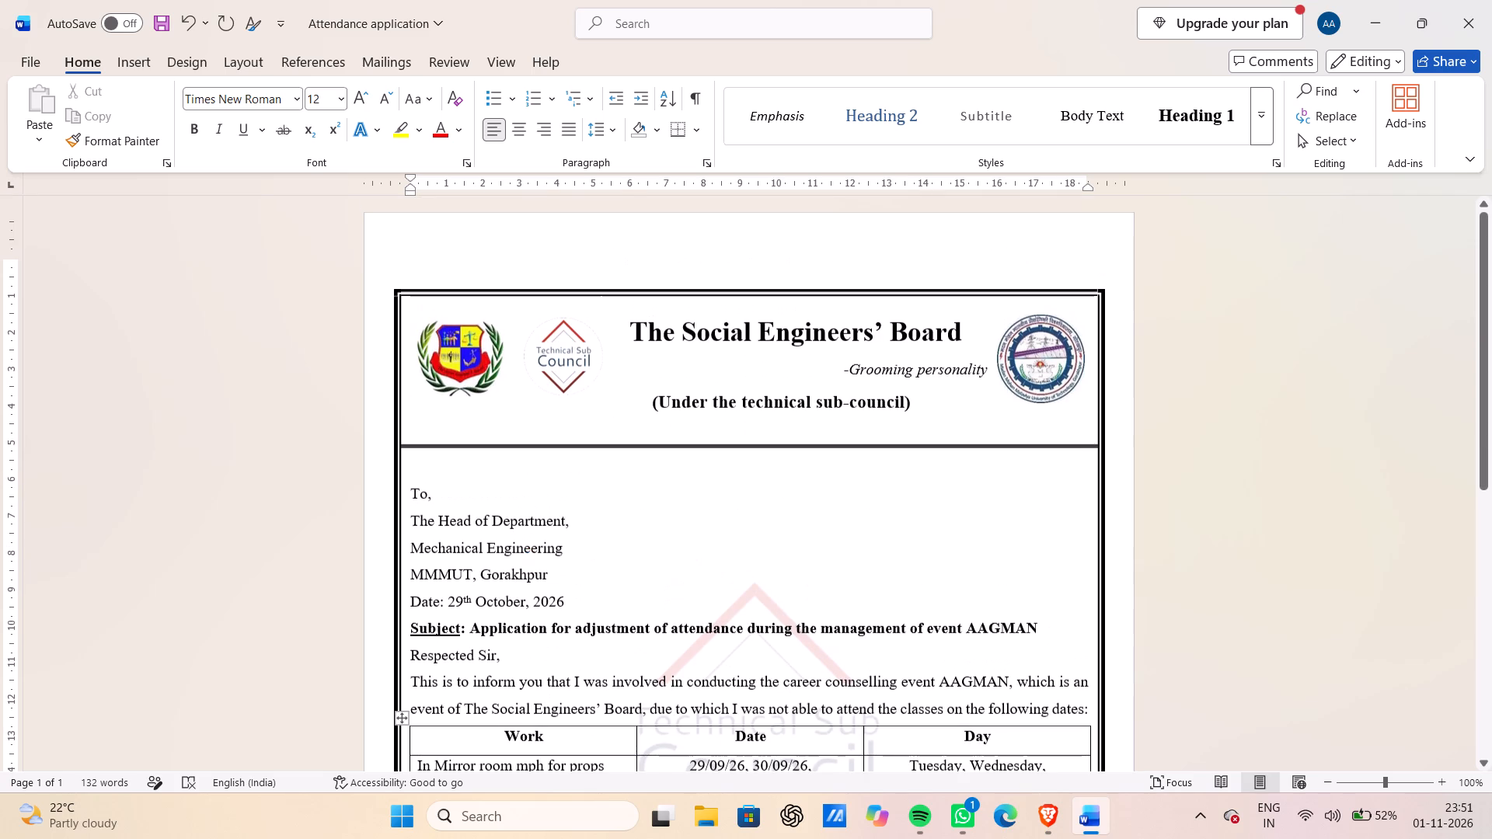
left_click(1448, 26)
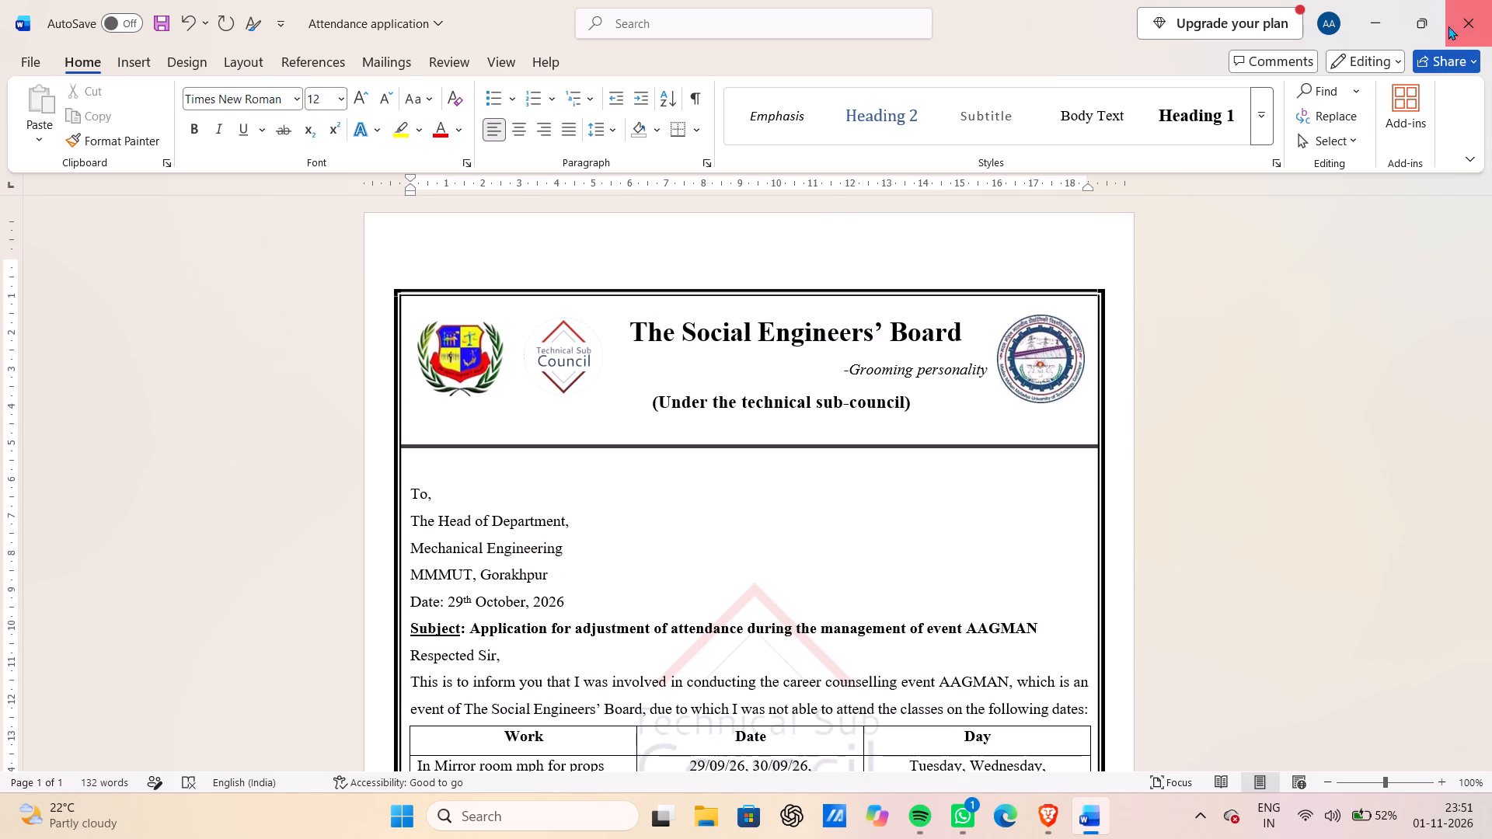
left_click(1136, 534)
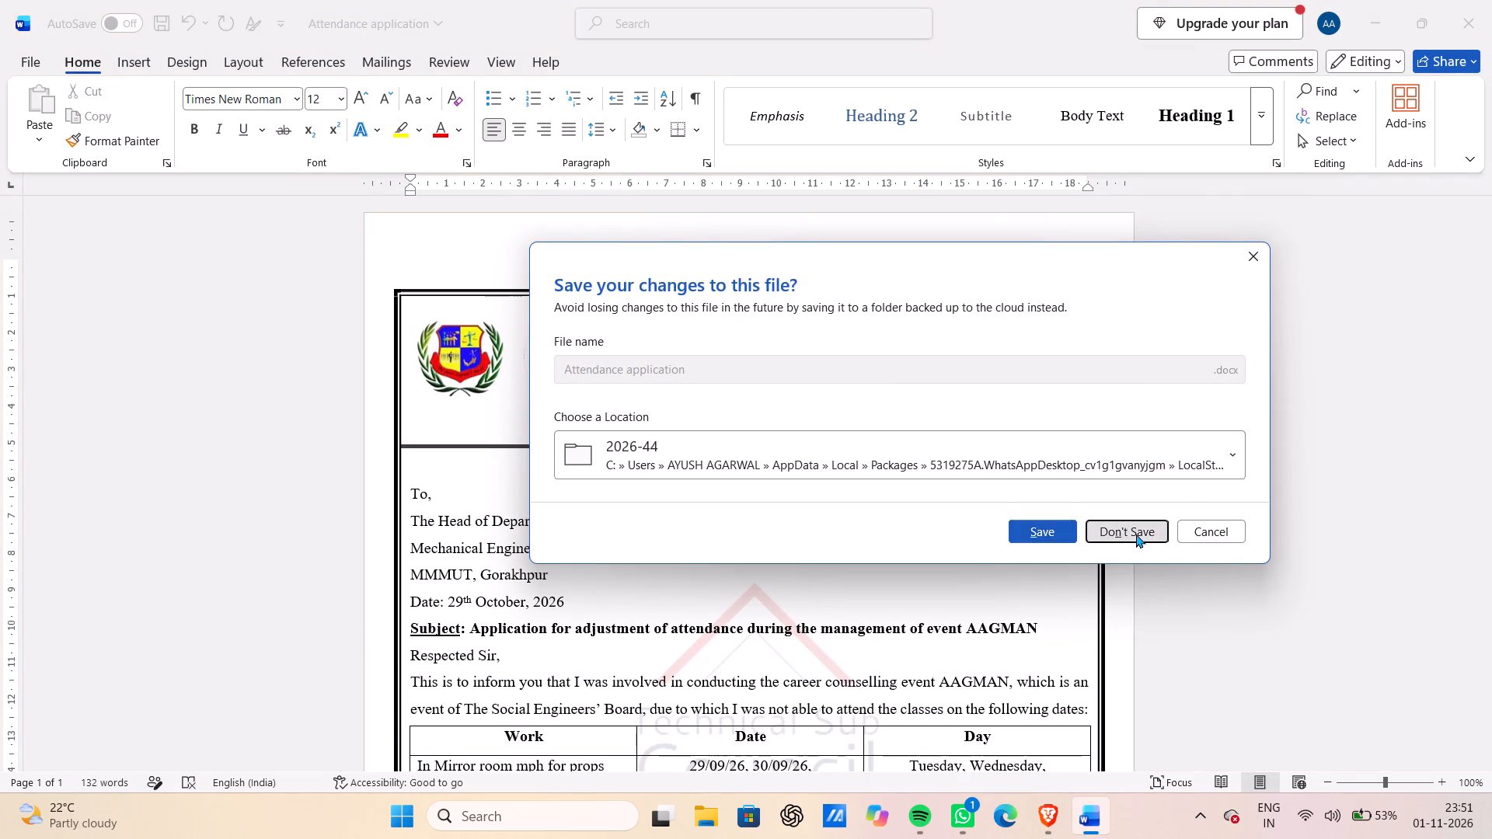
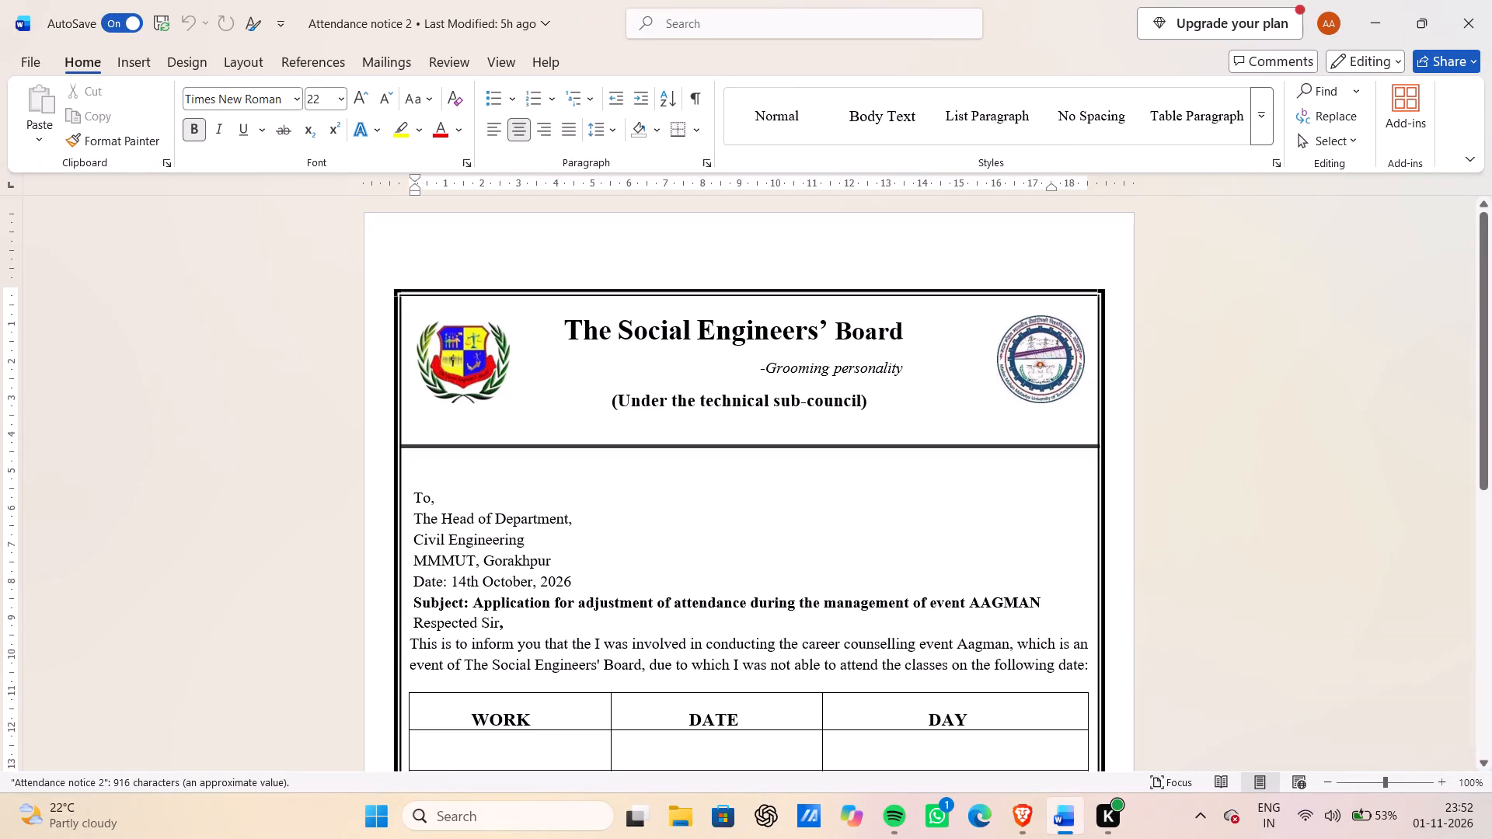
Turn off AutoSave for the Attendance notice 2 document.
scroll(368, 480, "down", 3)
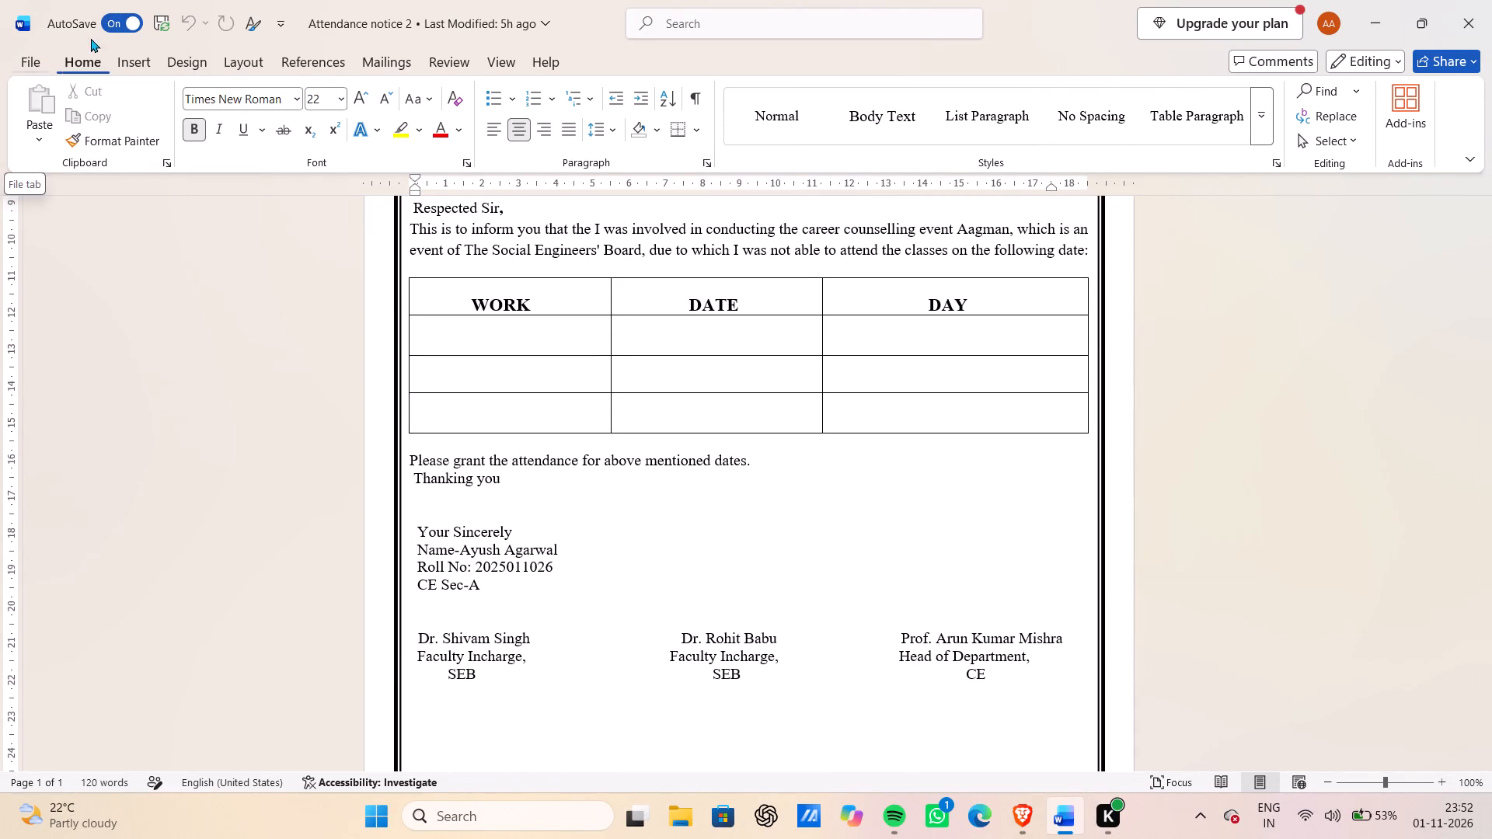
left_click(137, 24)
Open the Attendance application document from the recent files.
left_click(40, 62)
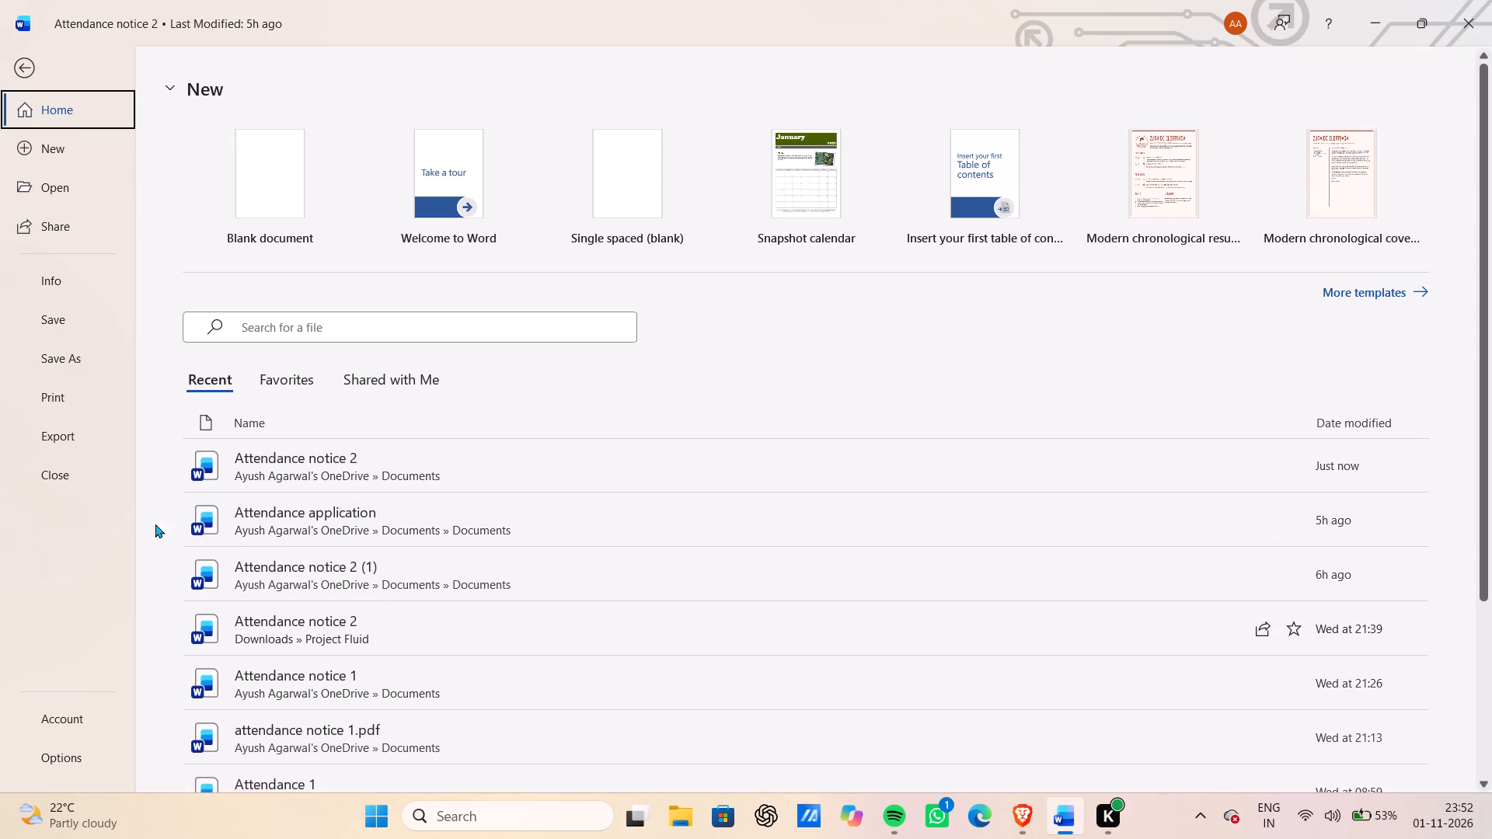
left_click(288, 503)
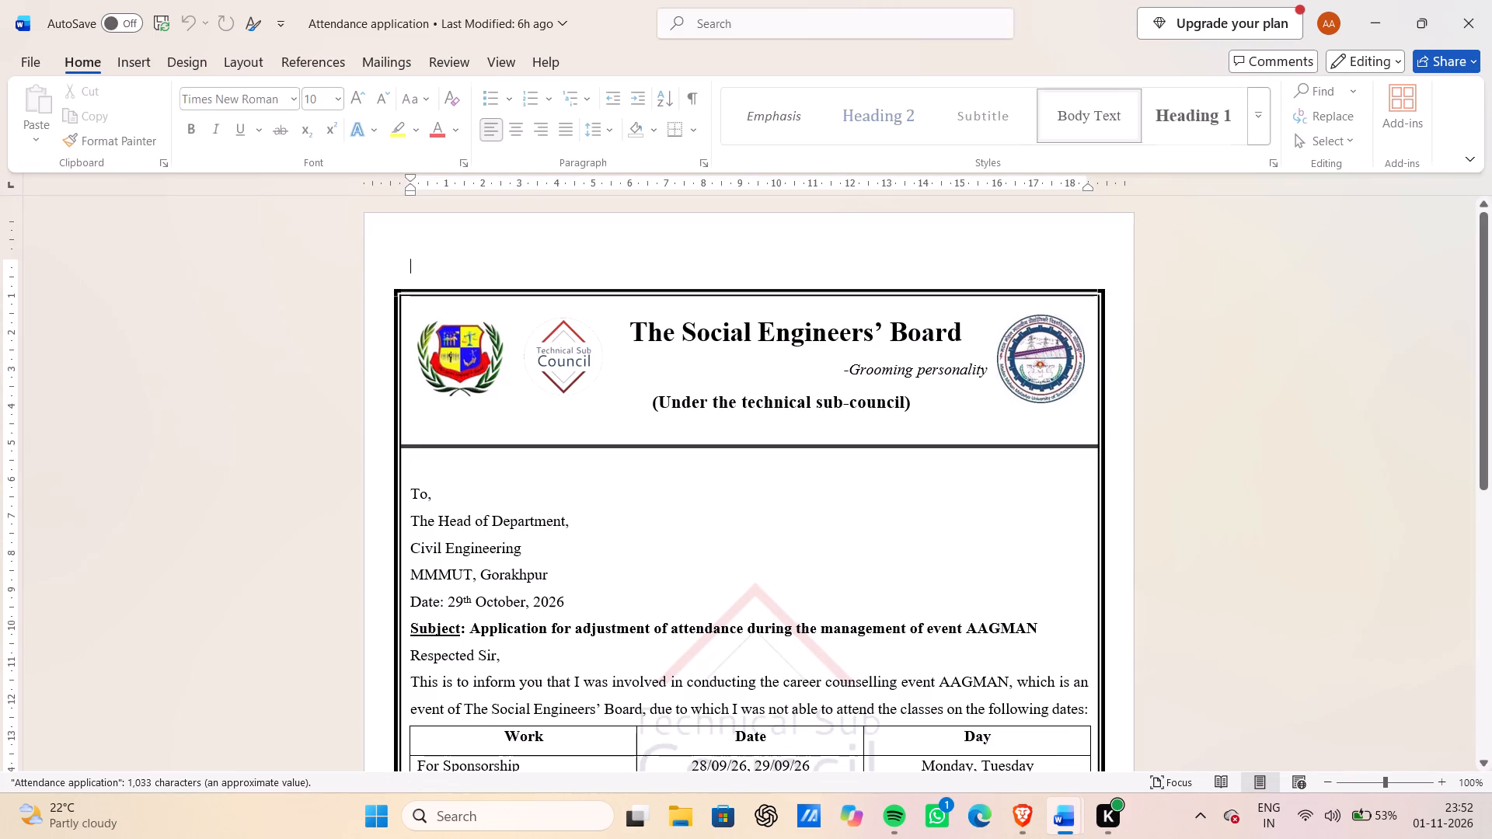
Delete the Aagman Event row from the table of work dates.
scroll(288, 503, "down", 2)
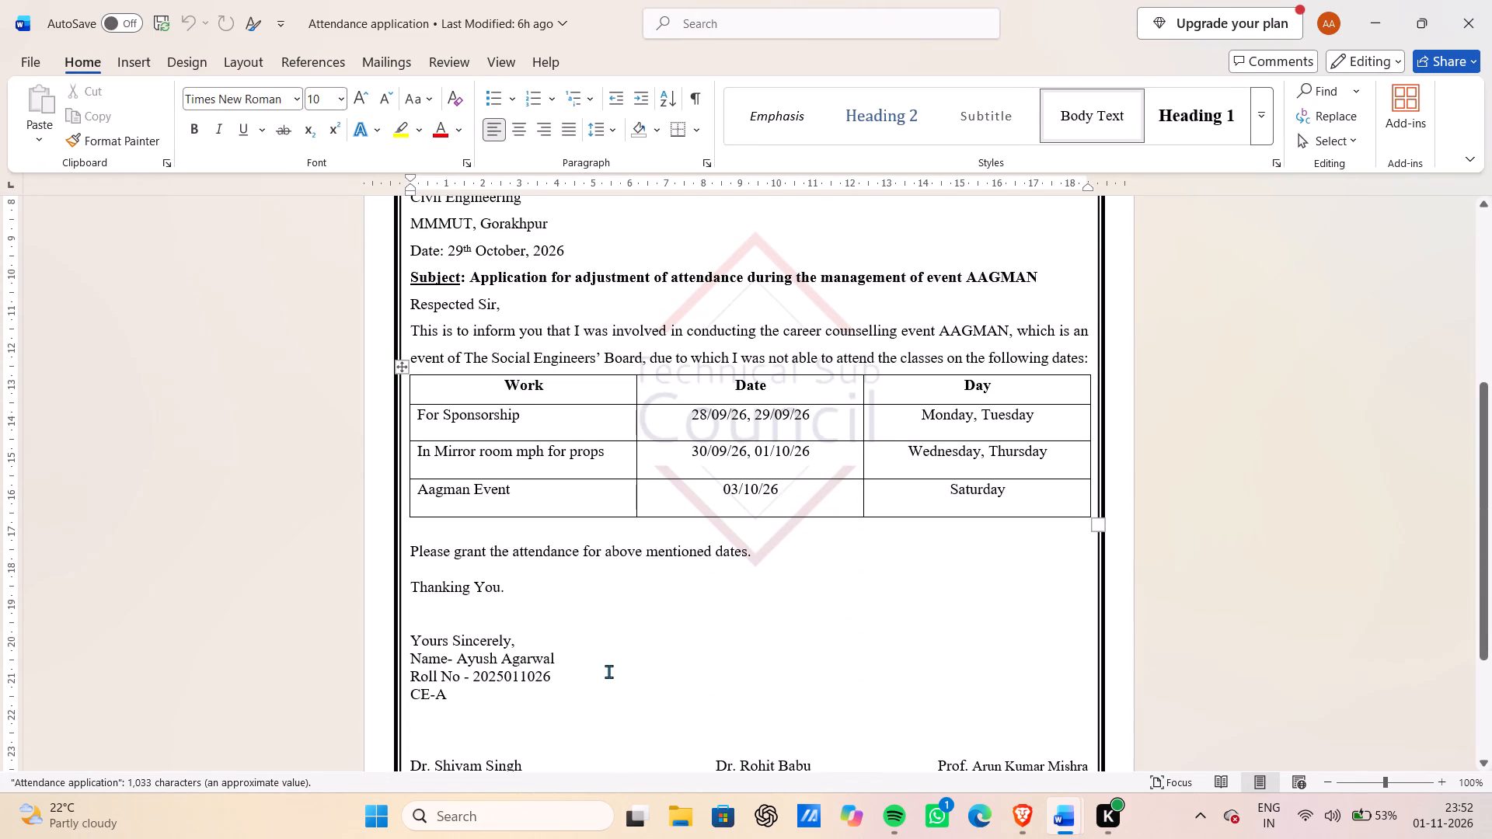
scroll(609, 672, "down", 1)
scroll(609, 672, "up", 1, "ctrl")
scroll(629, 653, "down", 2)
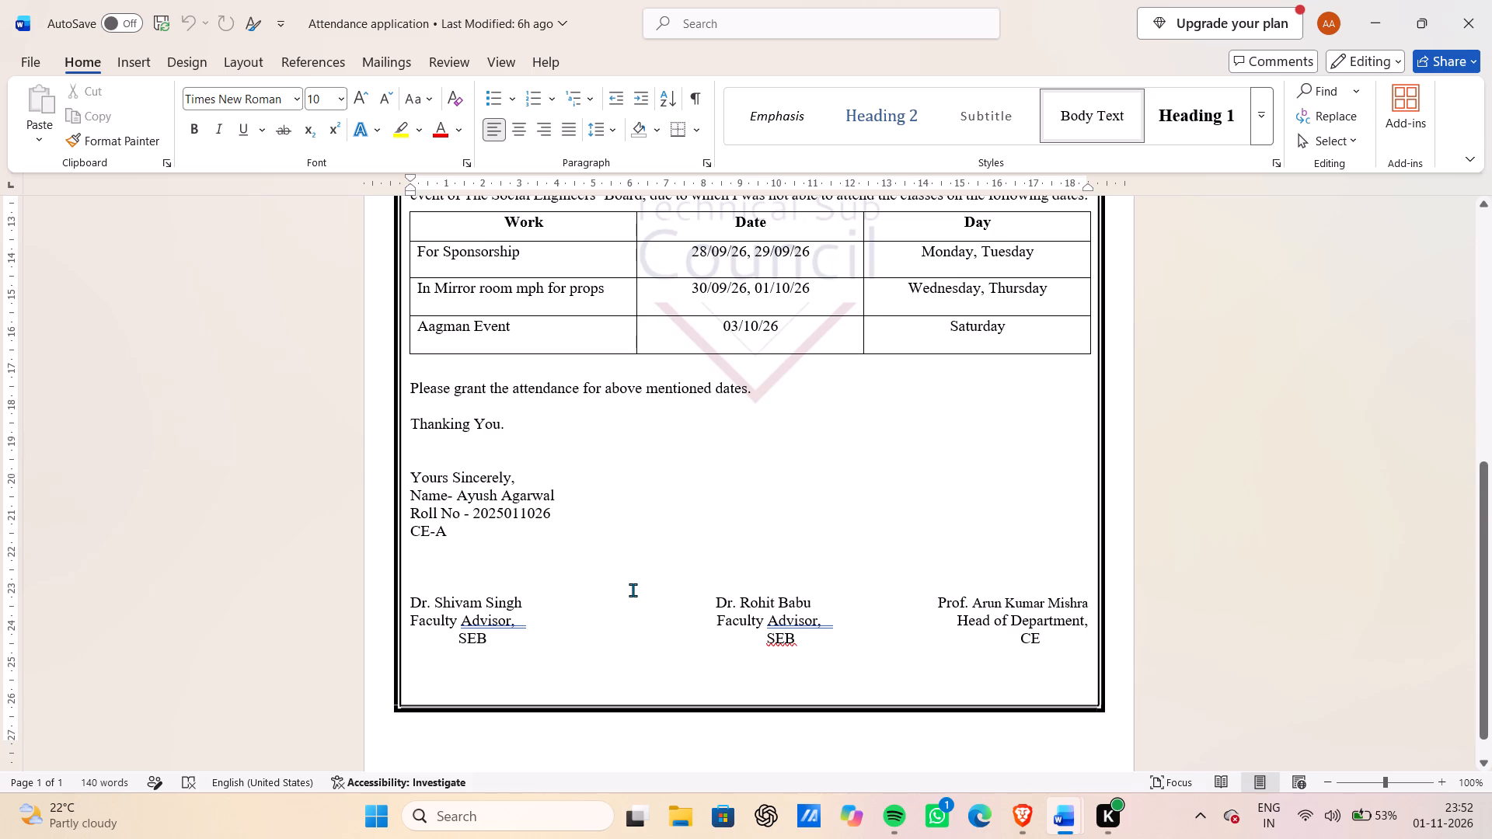
scroll(633, 590, "up", 1)
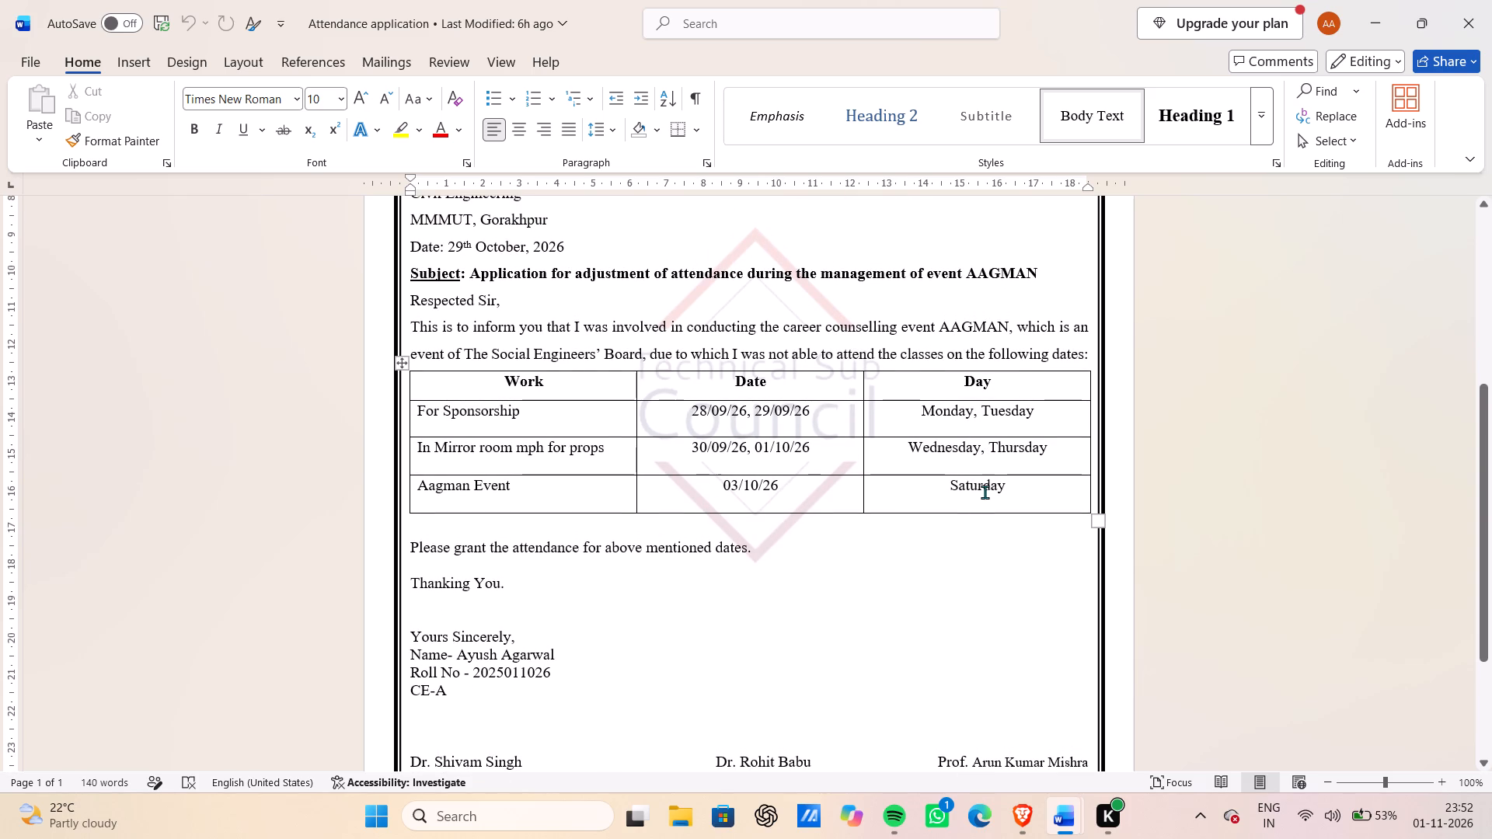
left_click(1050, 493)
right_click(1050, 493)
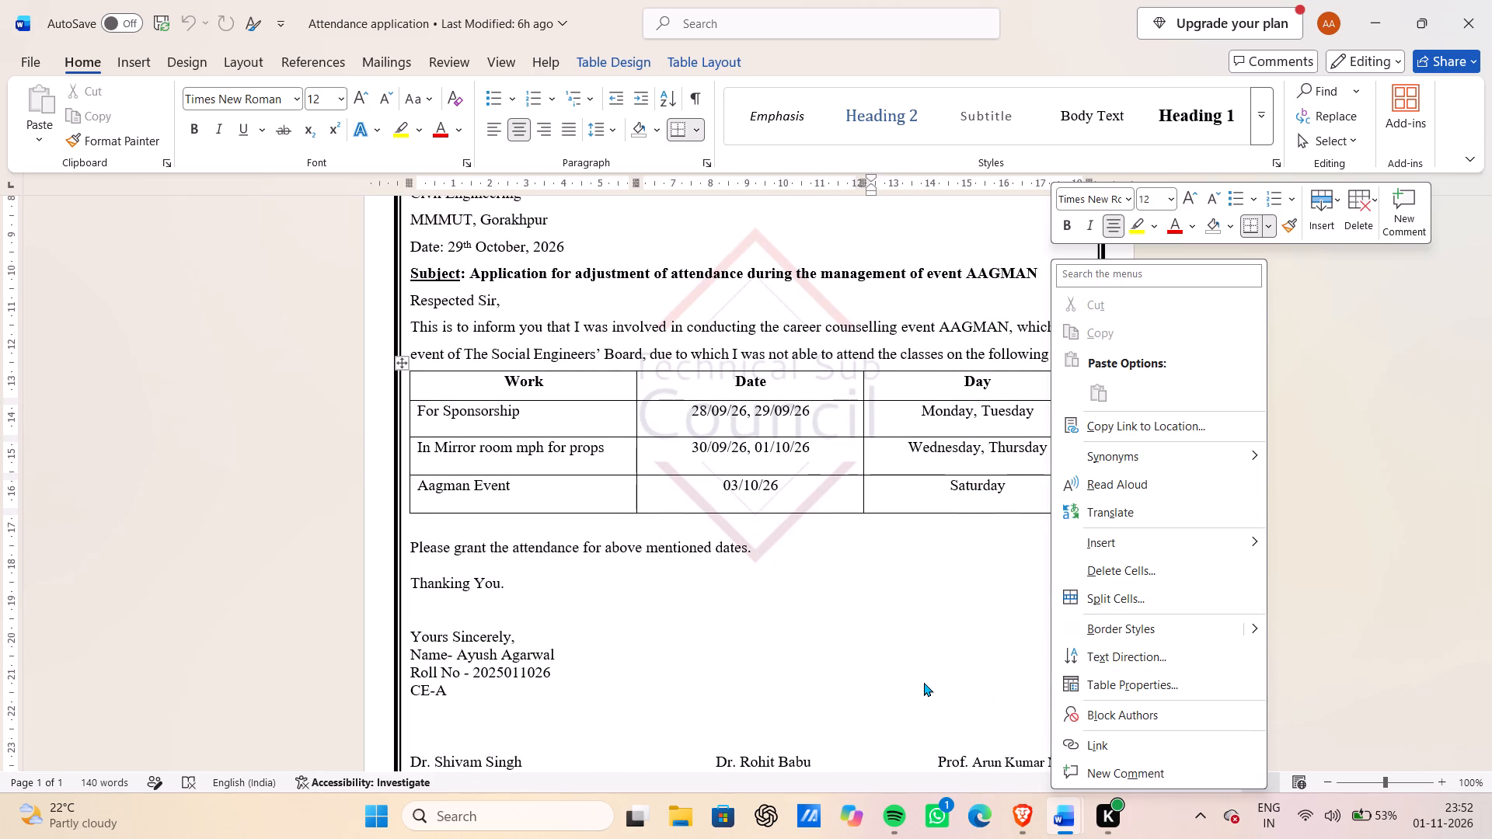
left_click(1358, 204)
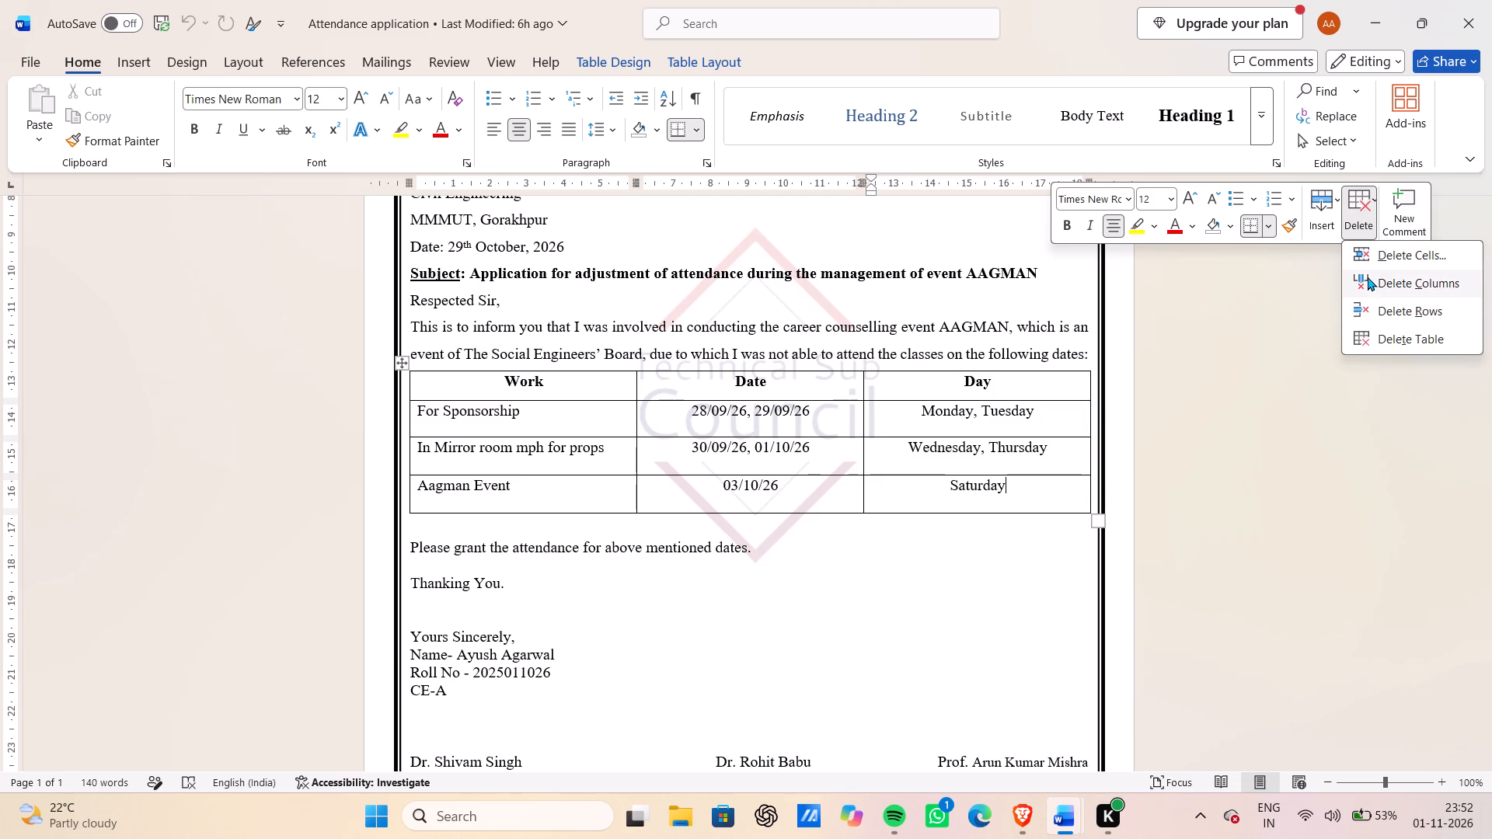
left_click(1365, 302)
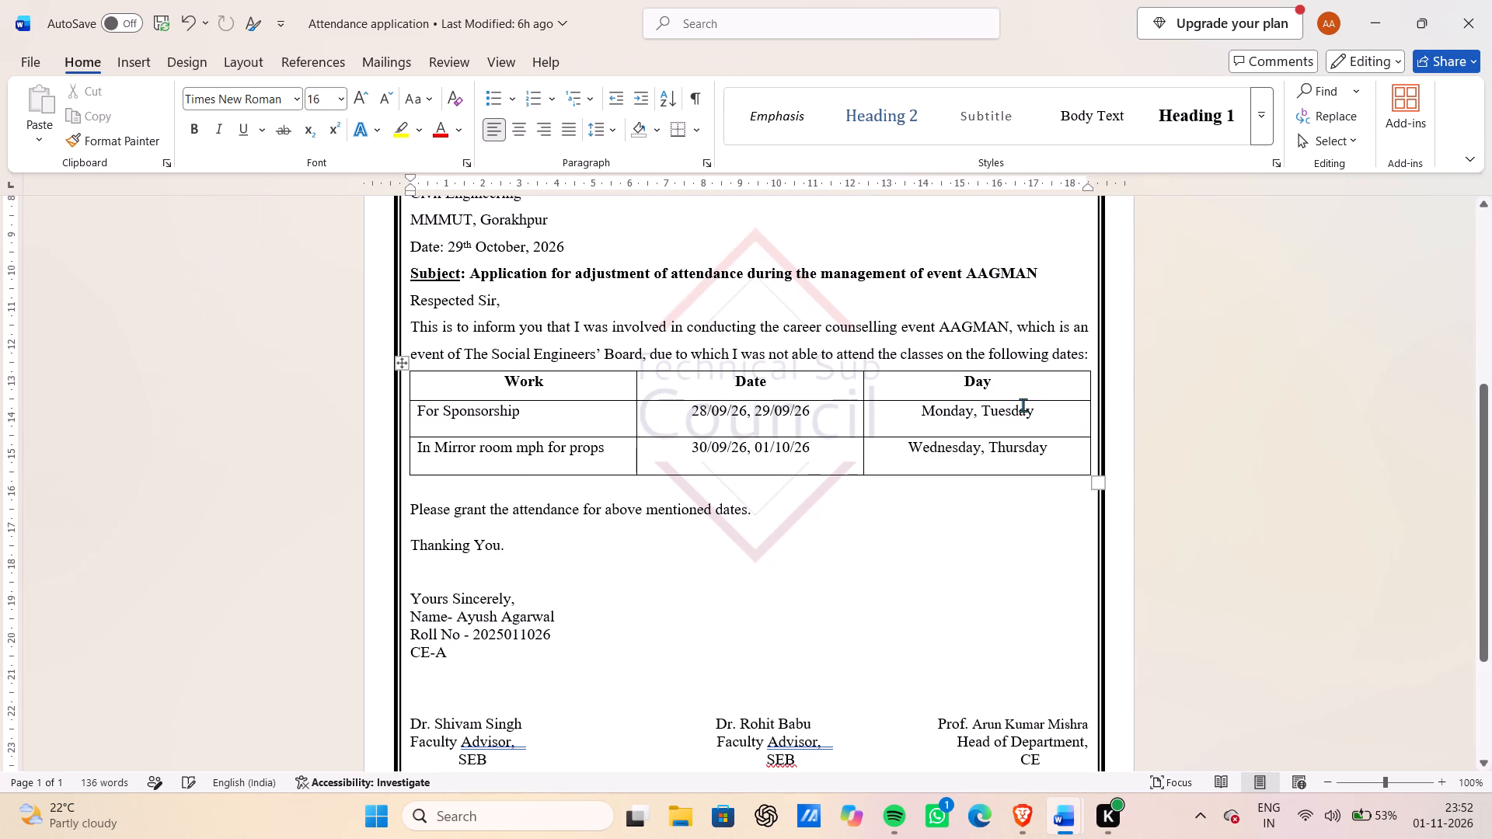
Delete the For Sponsorship row from the table of work dates.
right_click(1013, 408)
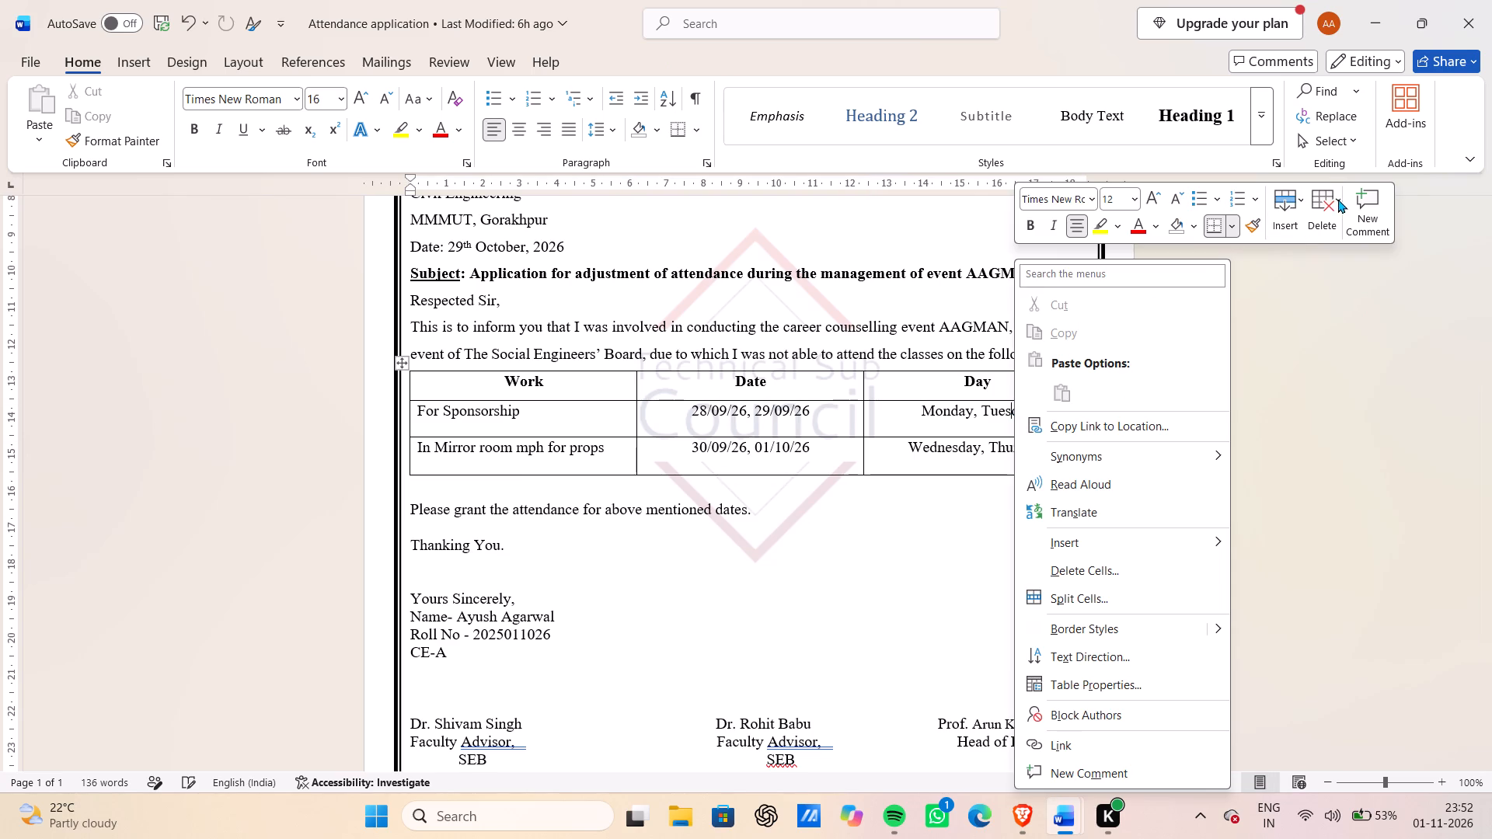
left_click(1324, 207)
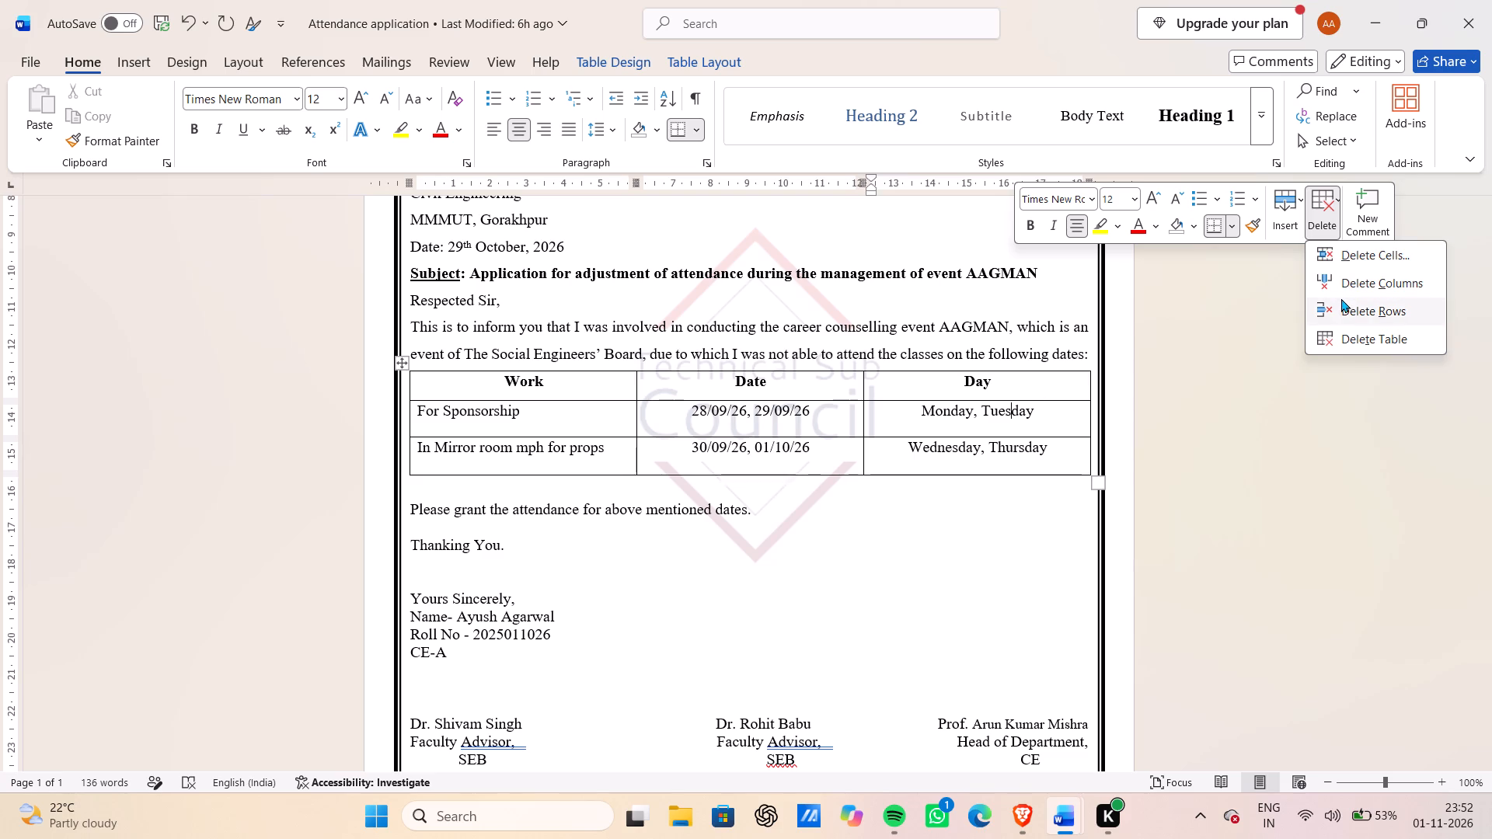
left_click(1341, 301)
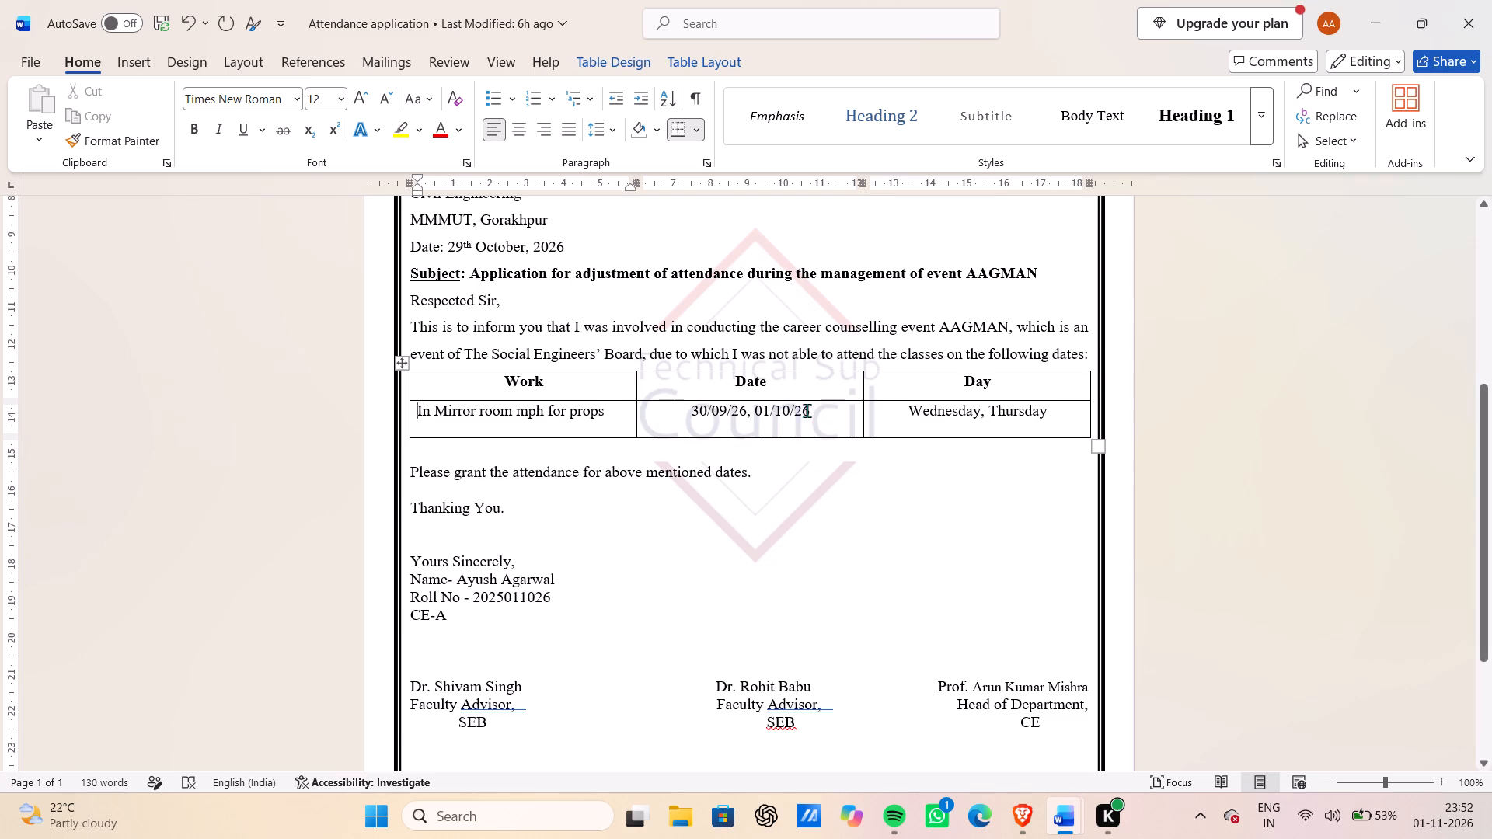
Insert "29/09//26," before 30/09/26 in the Mirror room row's Date cell.
left_click(690, 411)
type("29")
type("/0")
type("9/")
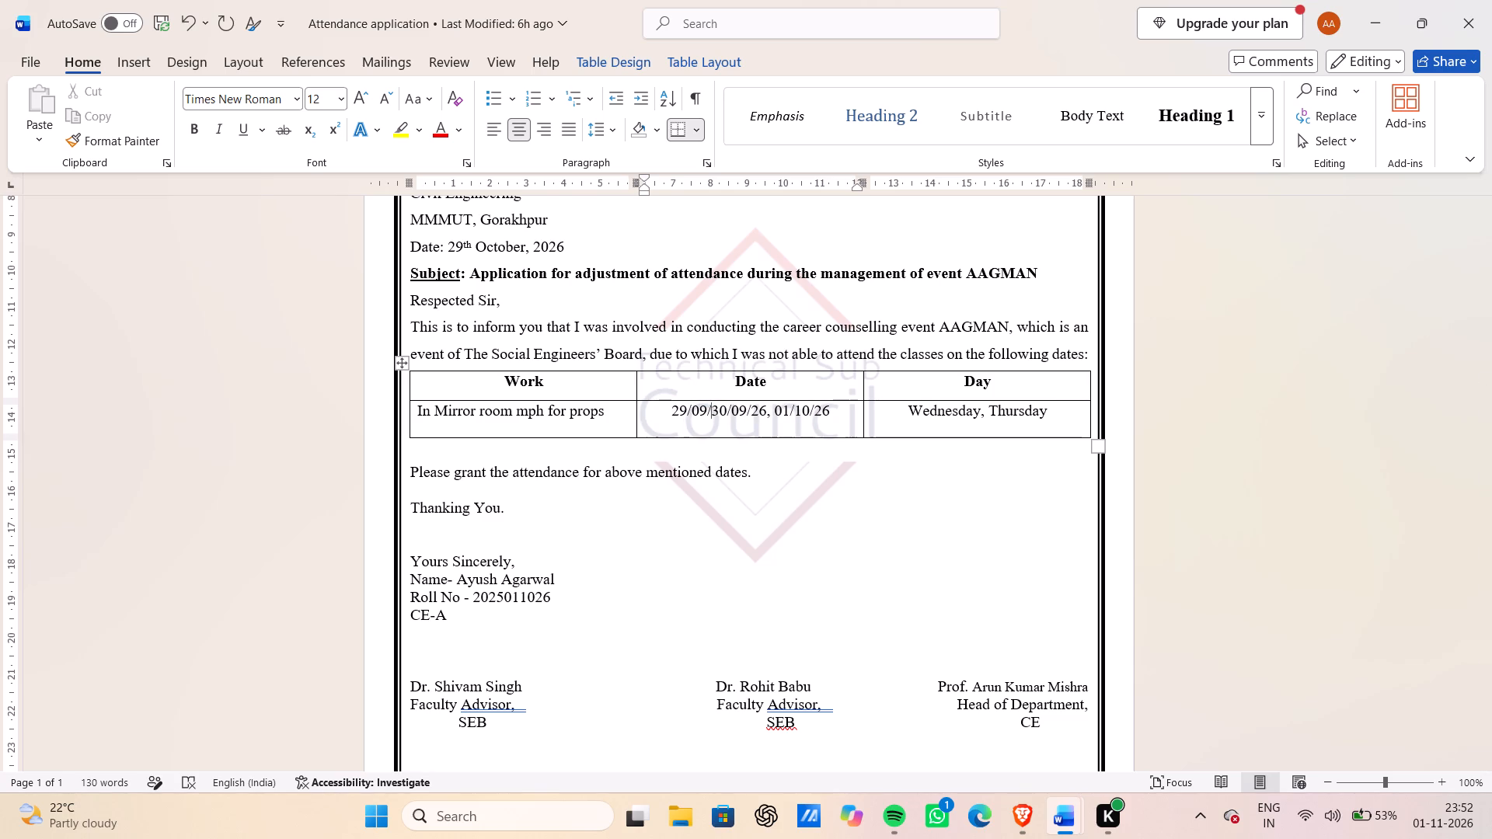
key("slash")
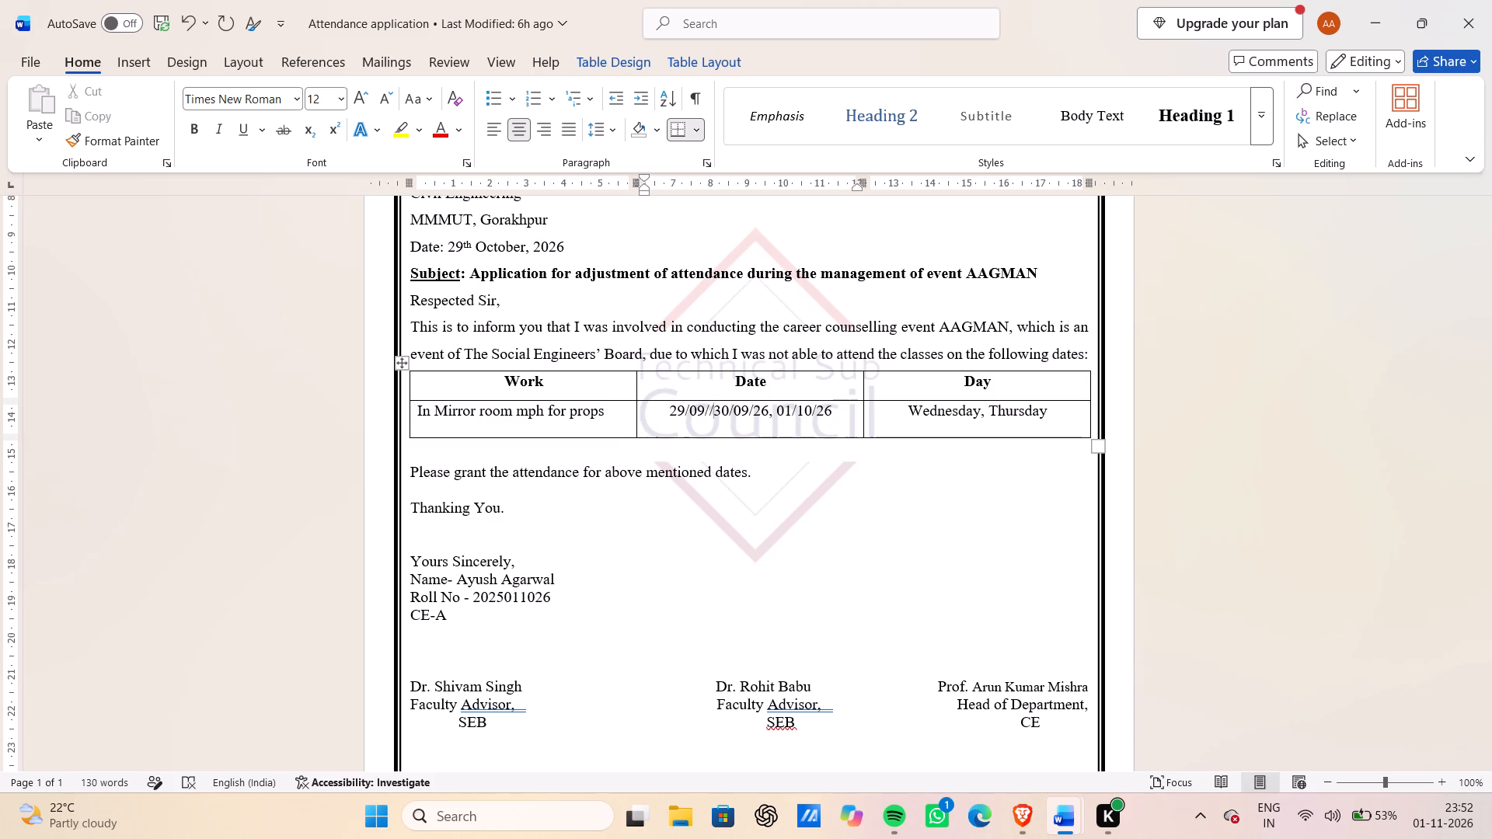
type("26")
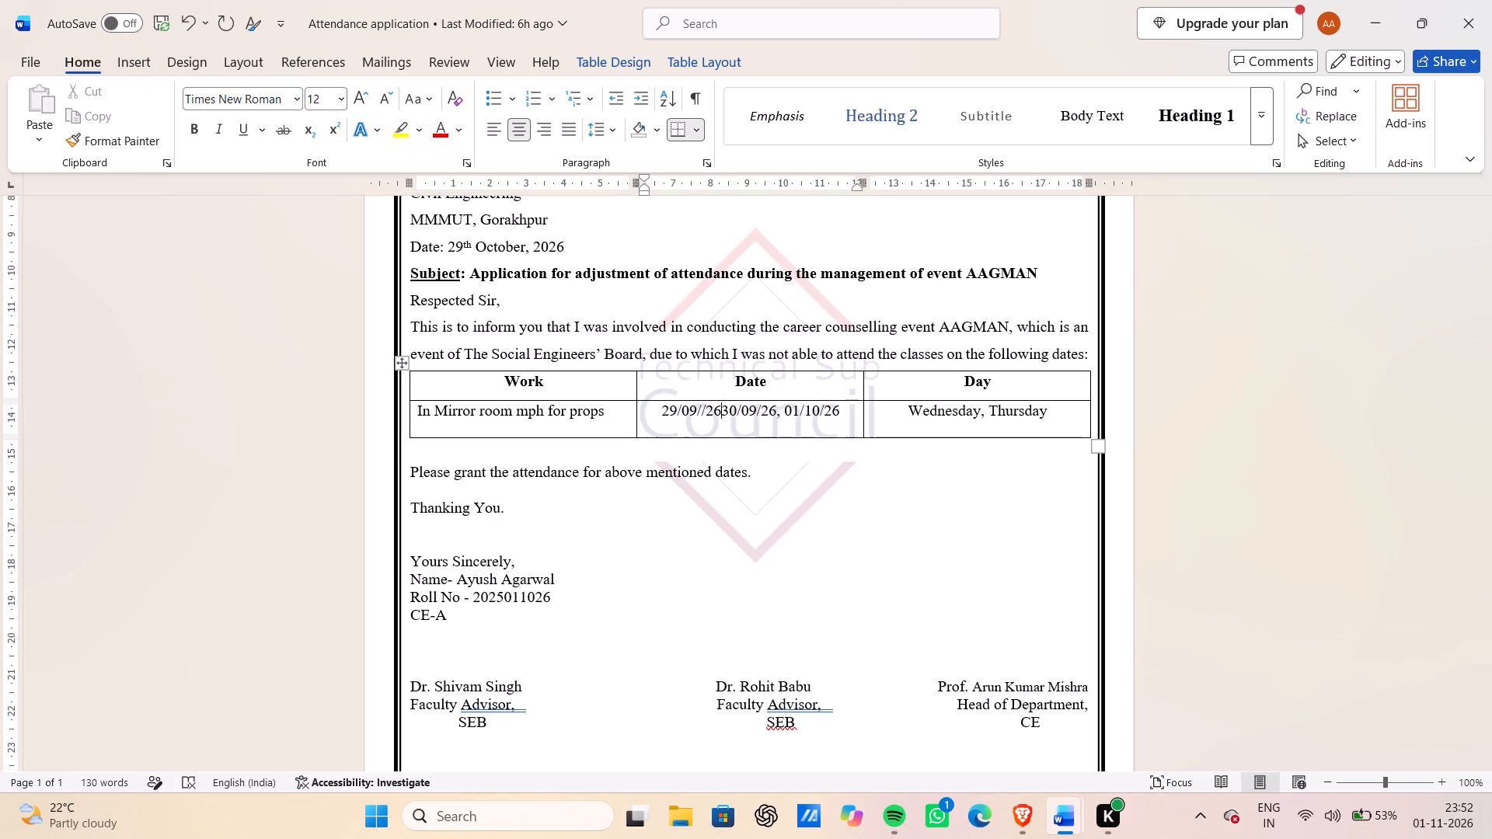
key("comma")
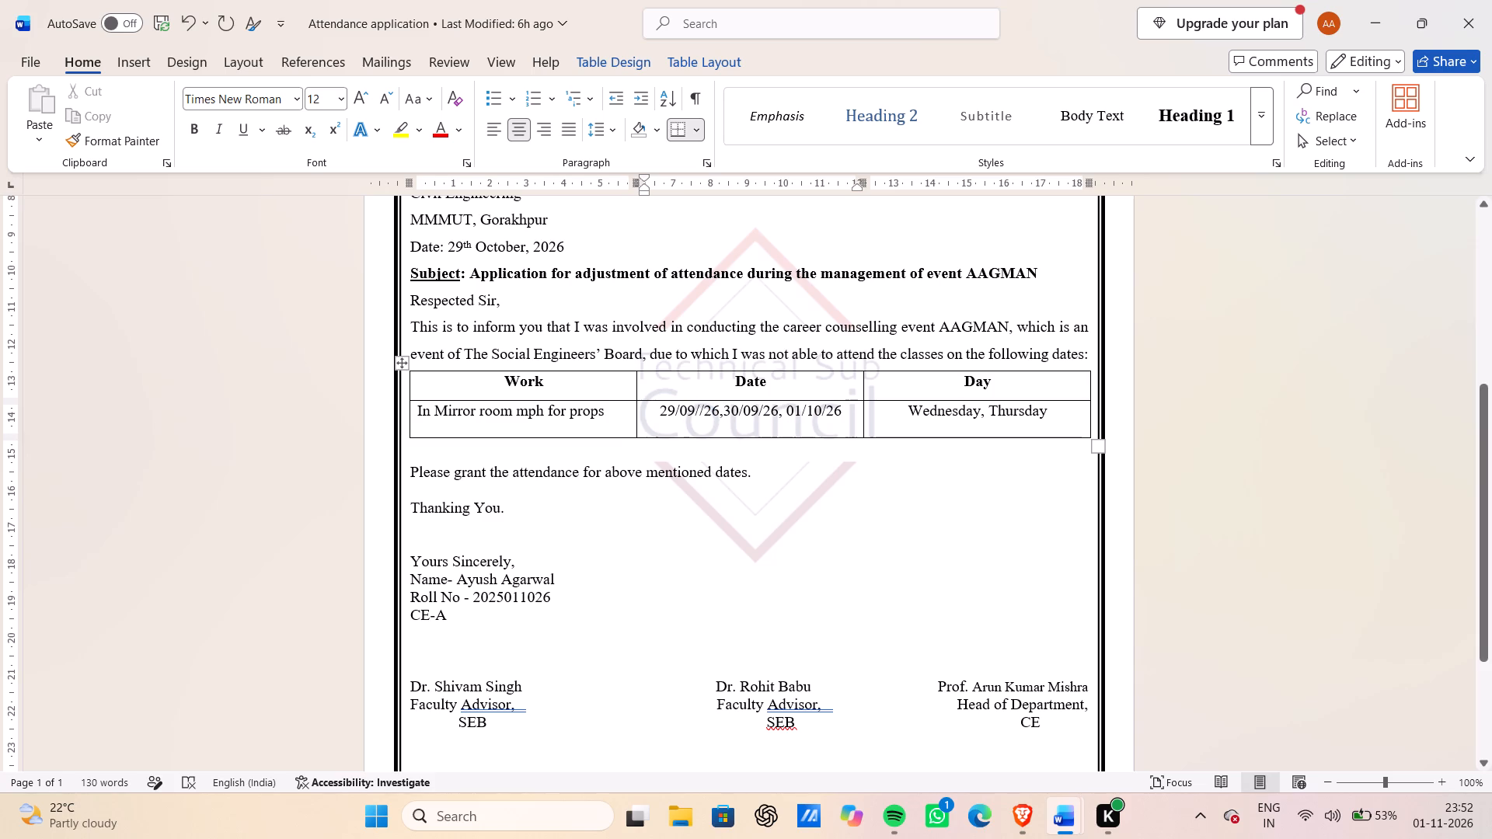
Place 01/10/26 on its own line in the Mirror room row's Date cell.
key("Right")
key("Right")
key("Right")
key("Right")
key("Right")
key("Right")
key("Right")
key("Right")
key("Right")
key("Right")
key("Return")
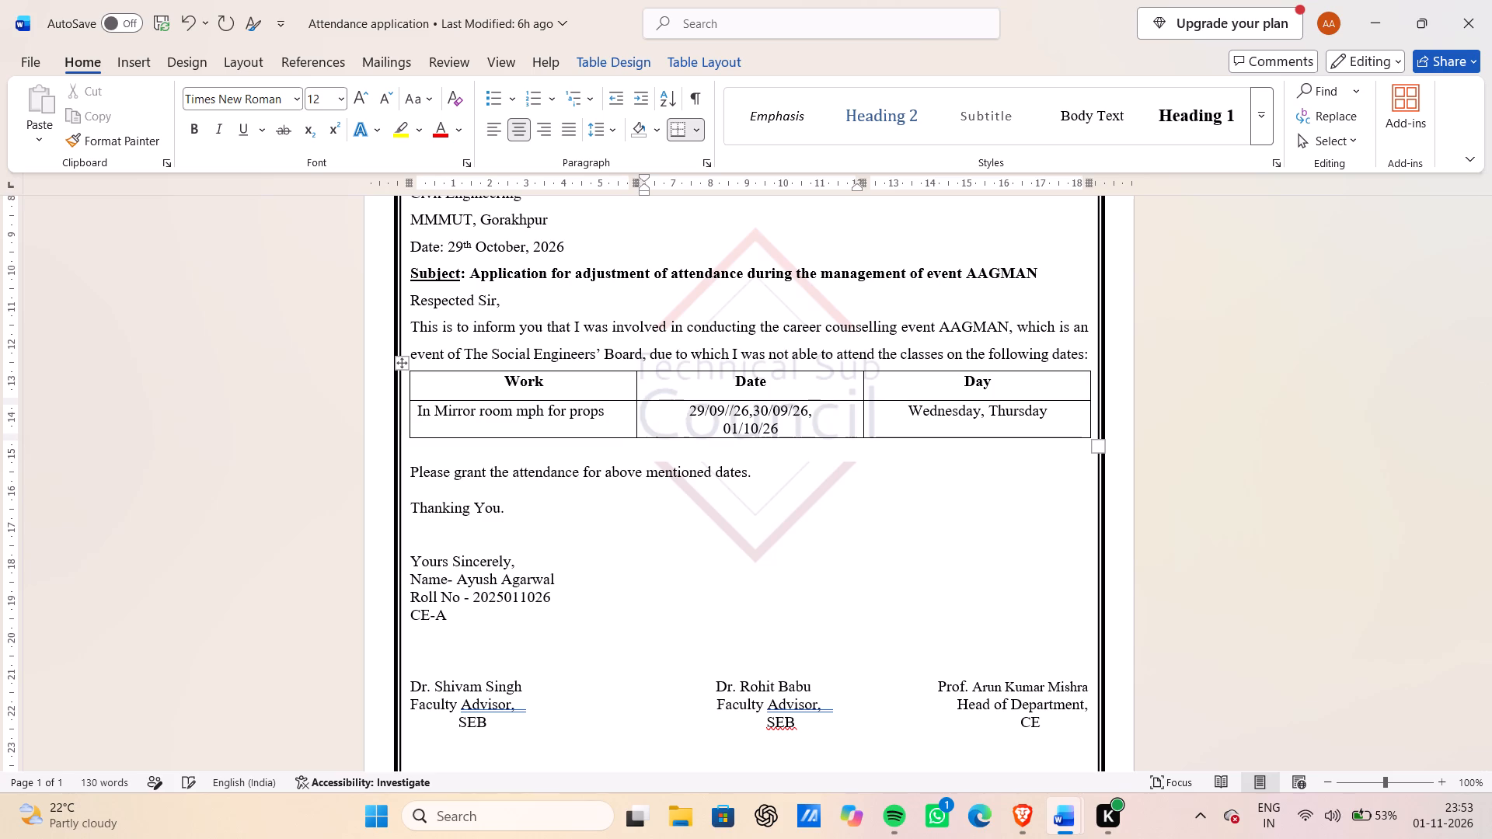
Insert "Tuesday," before Wednesday in the Mirror room row's Day cell.
left_click(911, 413)
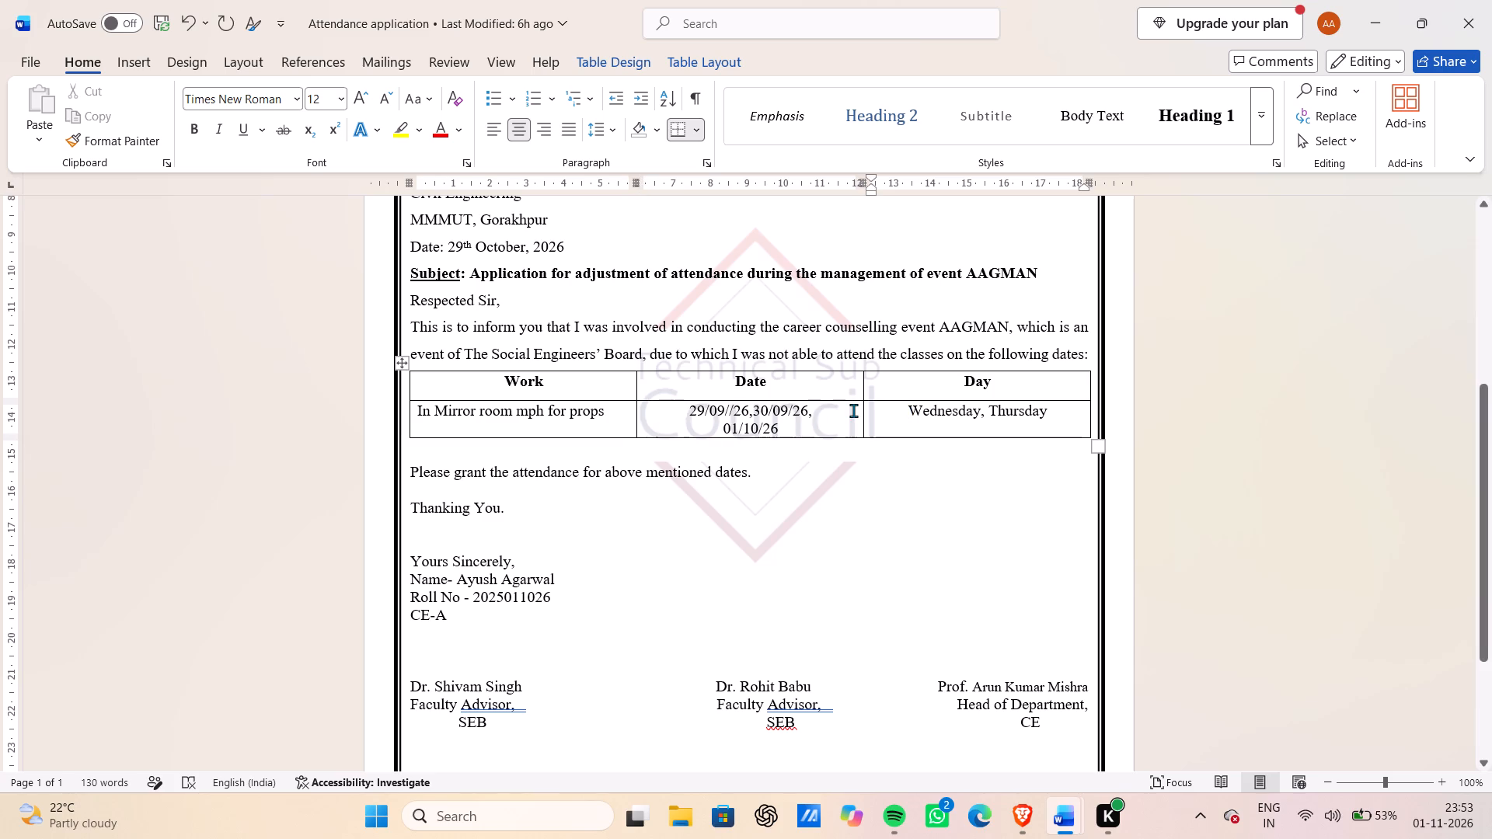
key("shift+t")
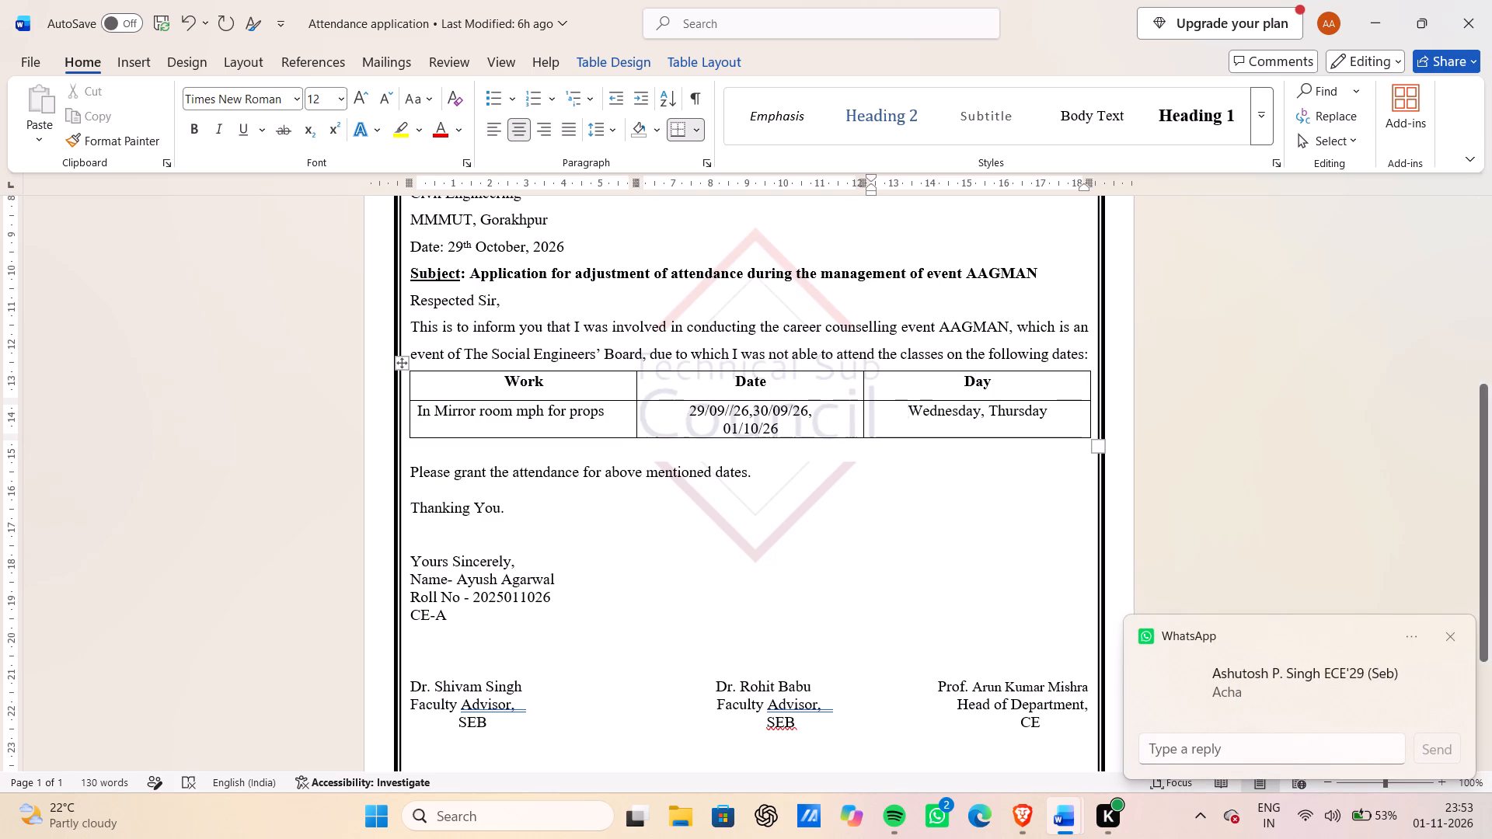
type("uesday")
key("comma")
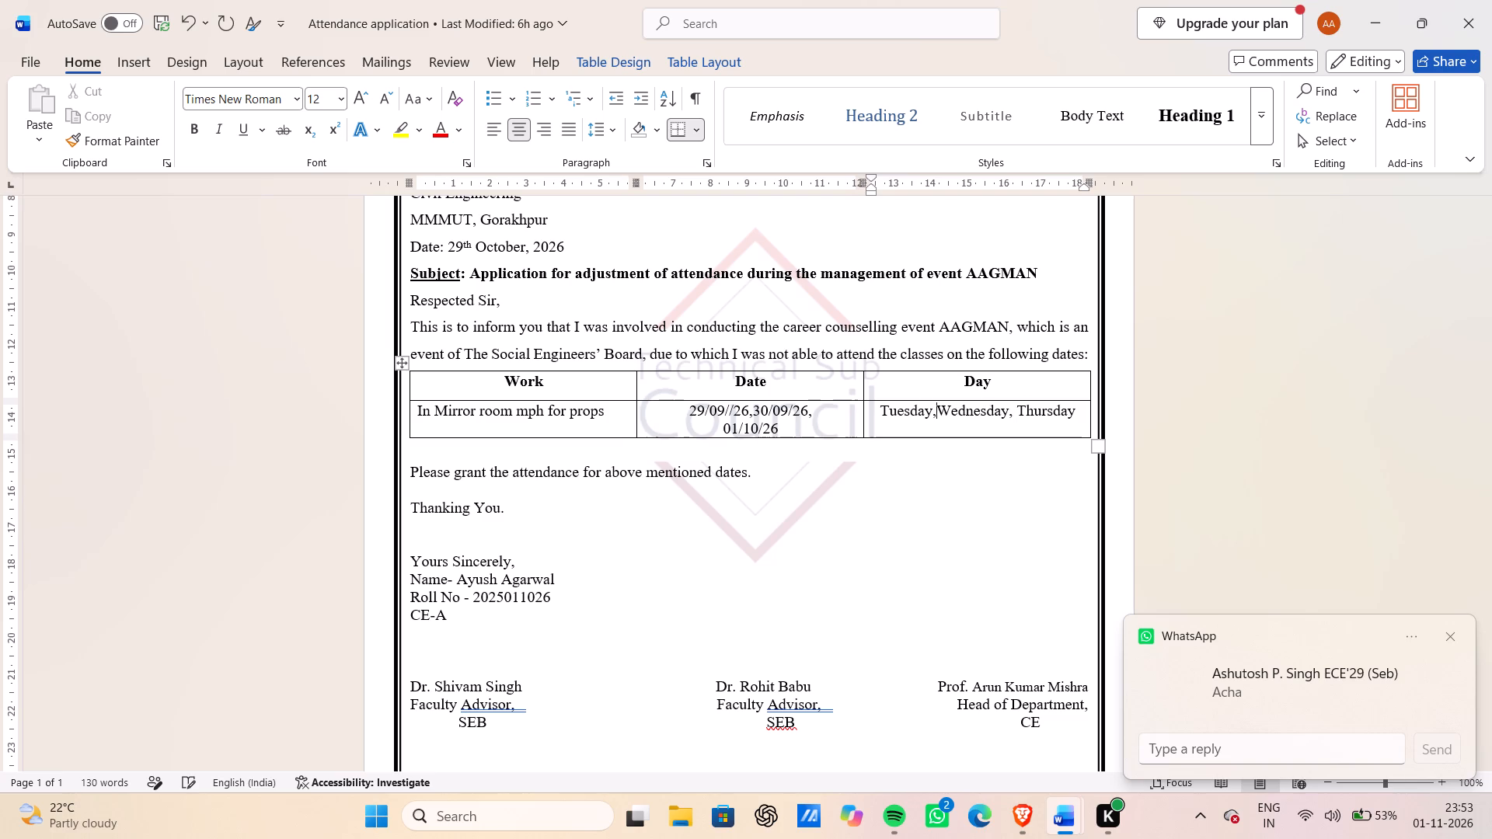
Place Thursday on its own line in the Mirror room row's Day cell.
key("Right")
key("Right")
key("Right")
key("Right")
key("Right")
key("Right")
key("Right")
key("Right")
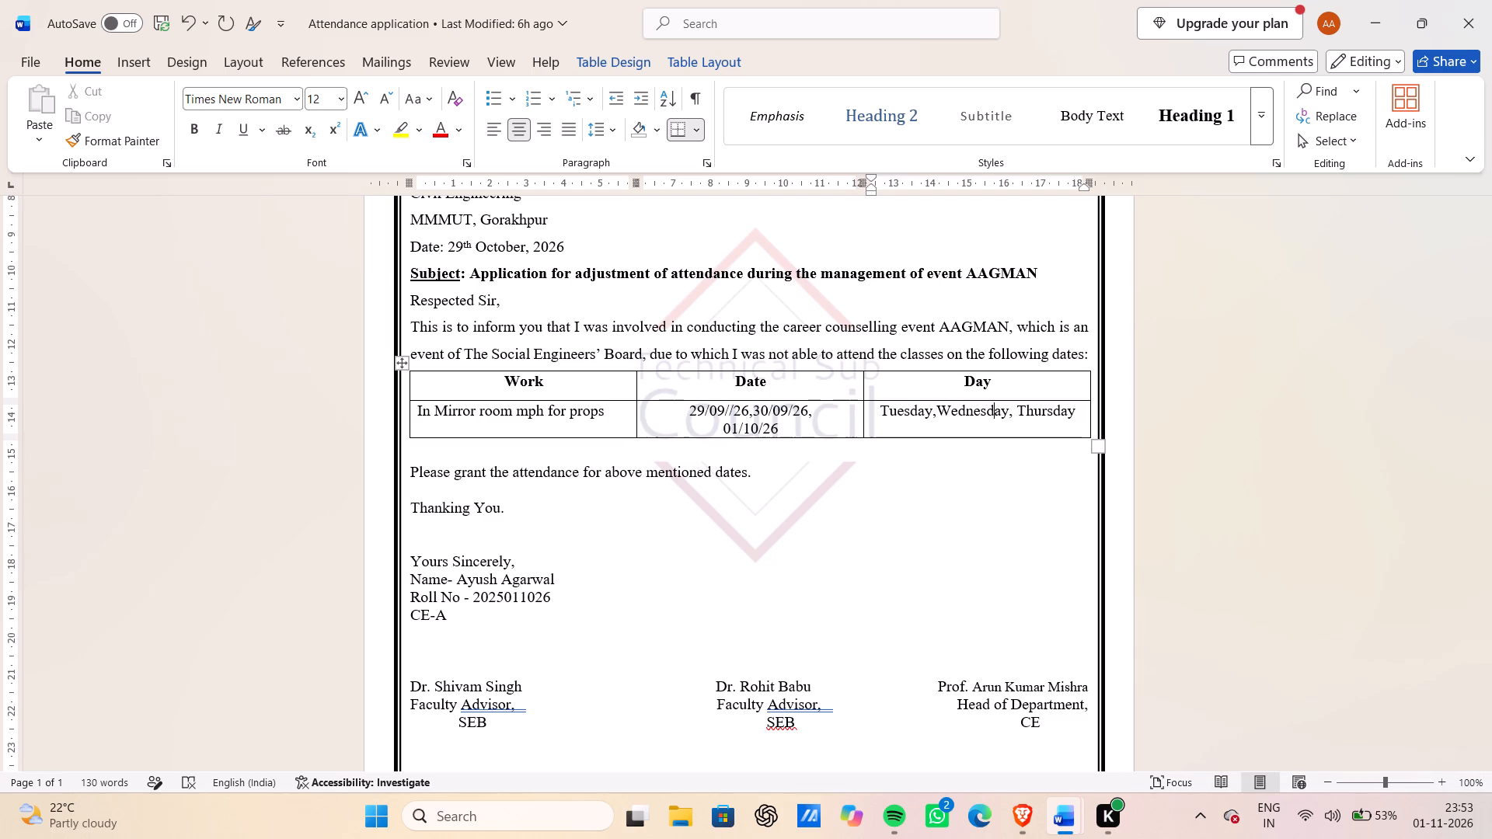
key("Right")
key("Right")
key("Right")
key("Return")
Add a space between "Tuesday," and "Wednesday" in the Day cell.
key("Up")
key("Right")
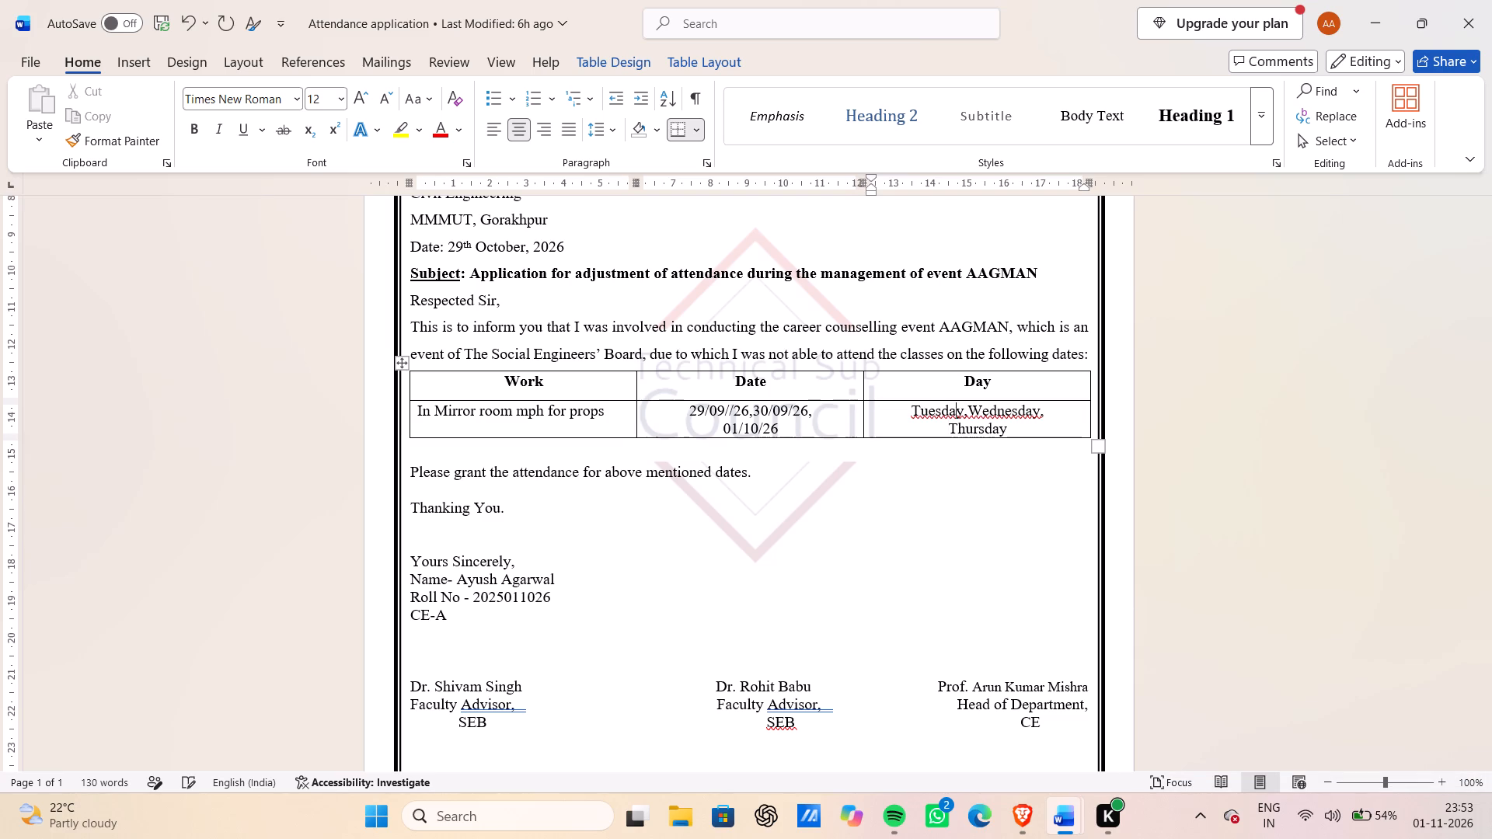
key("Right")
key("Right")
key("space")
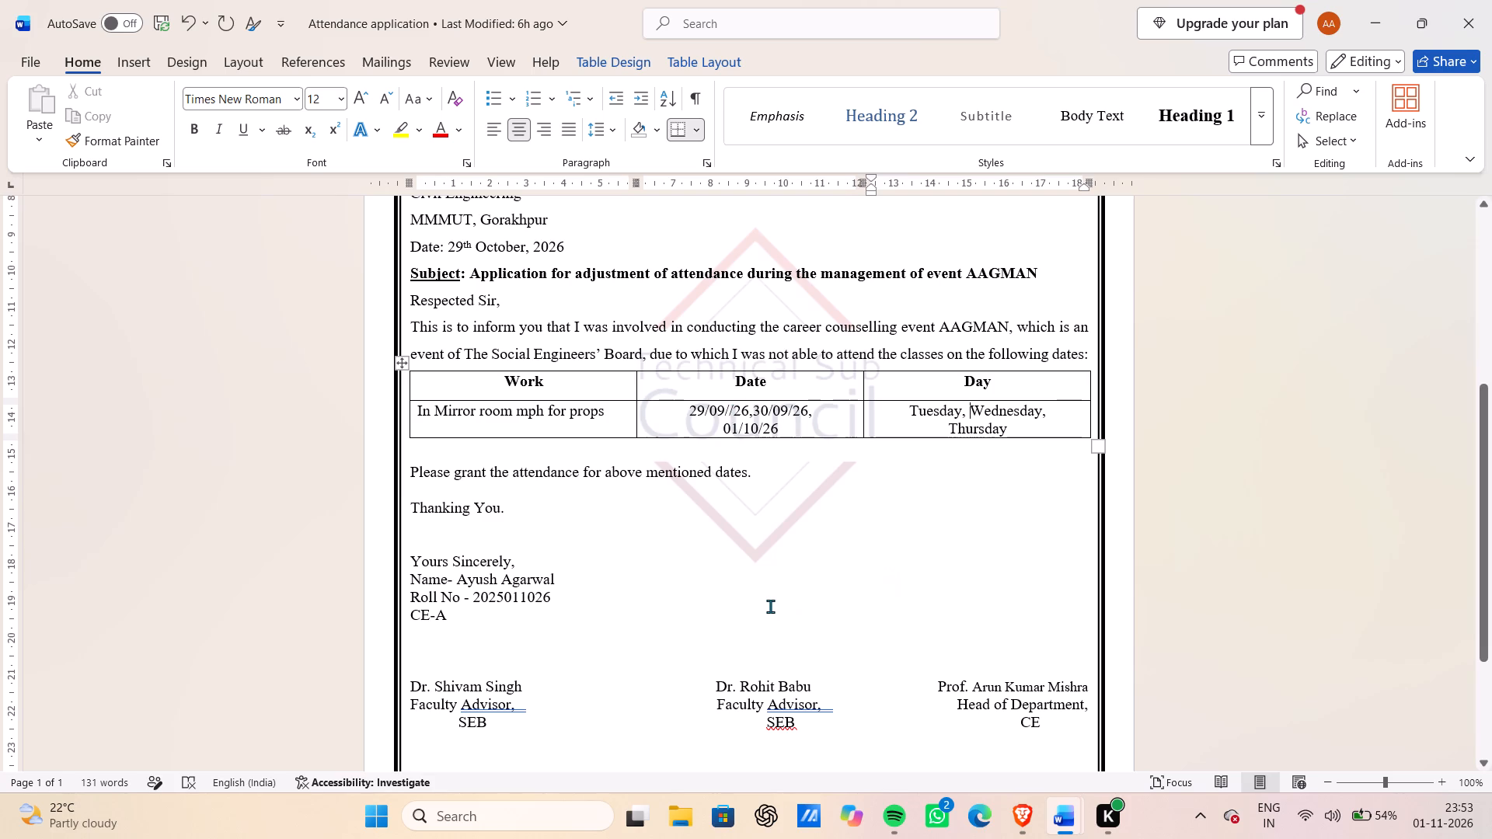
Change the class line under the roll number in the signature block to "CE Sec-A".
scroll(764, 557, "down", 1)
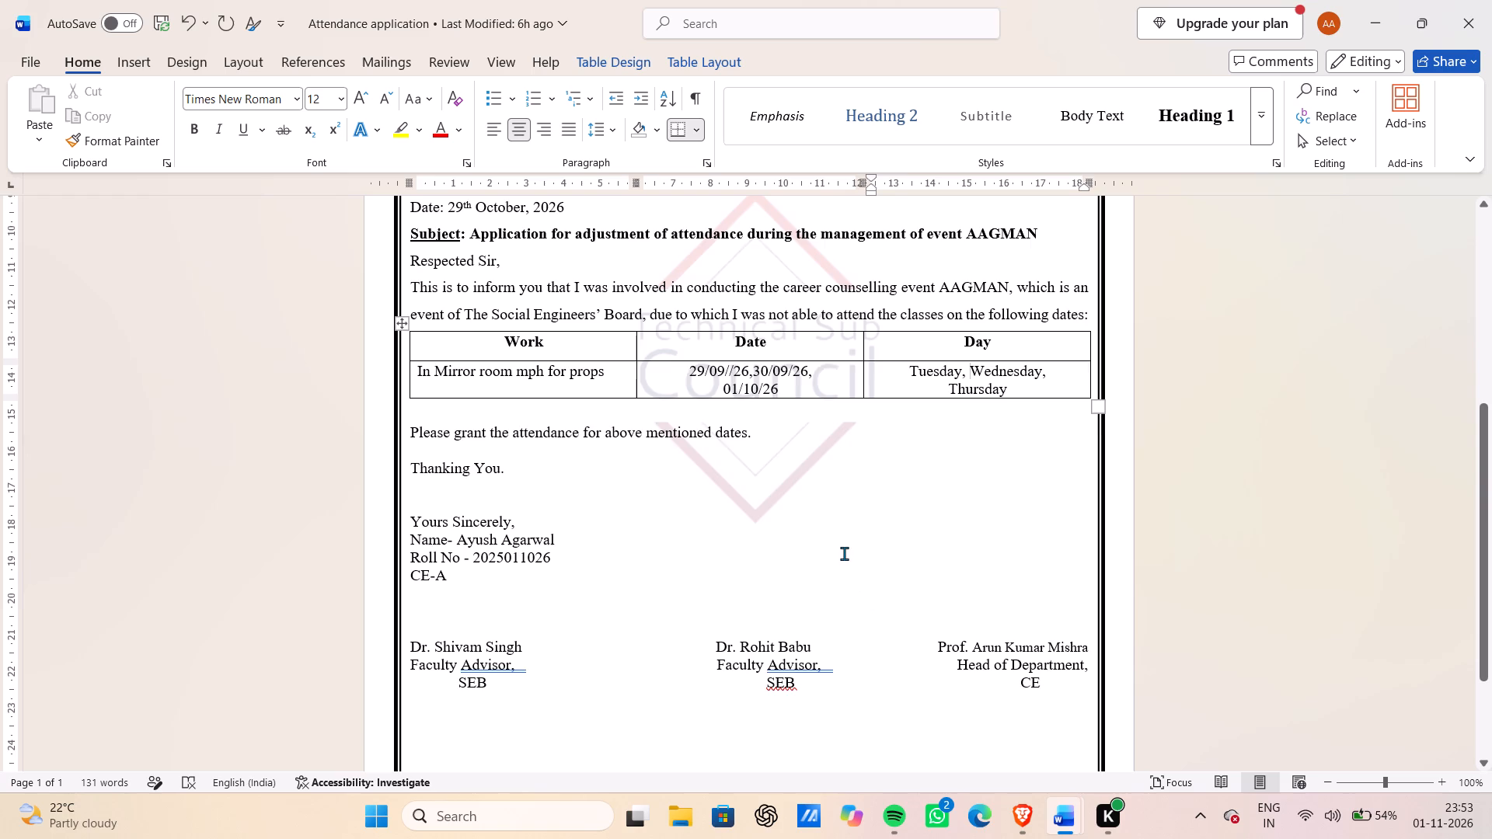
scroll(845, 554, "up", 1)
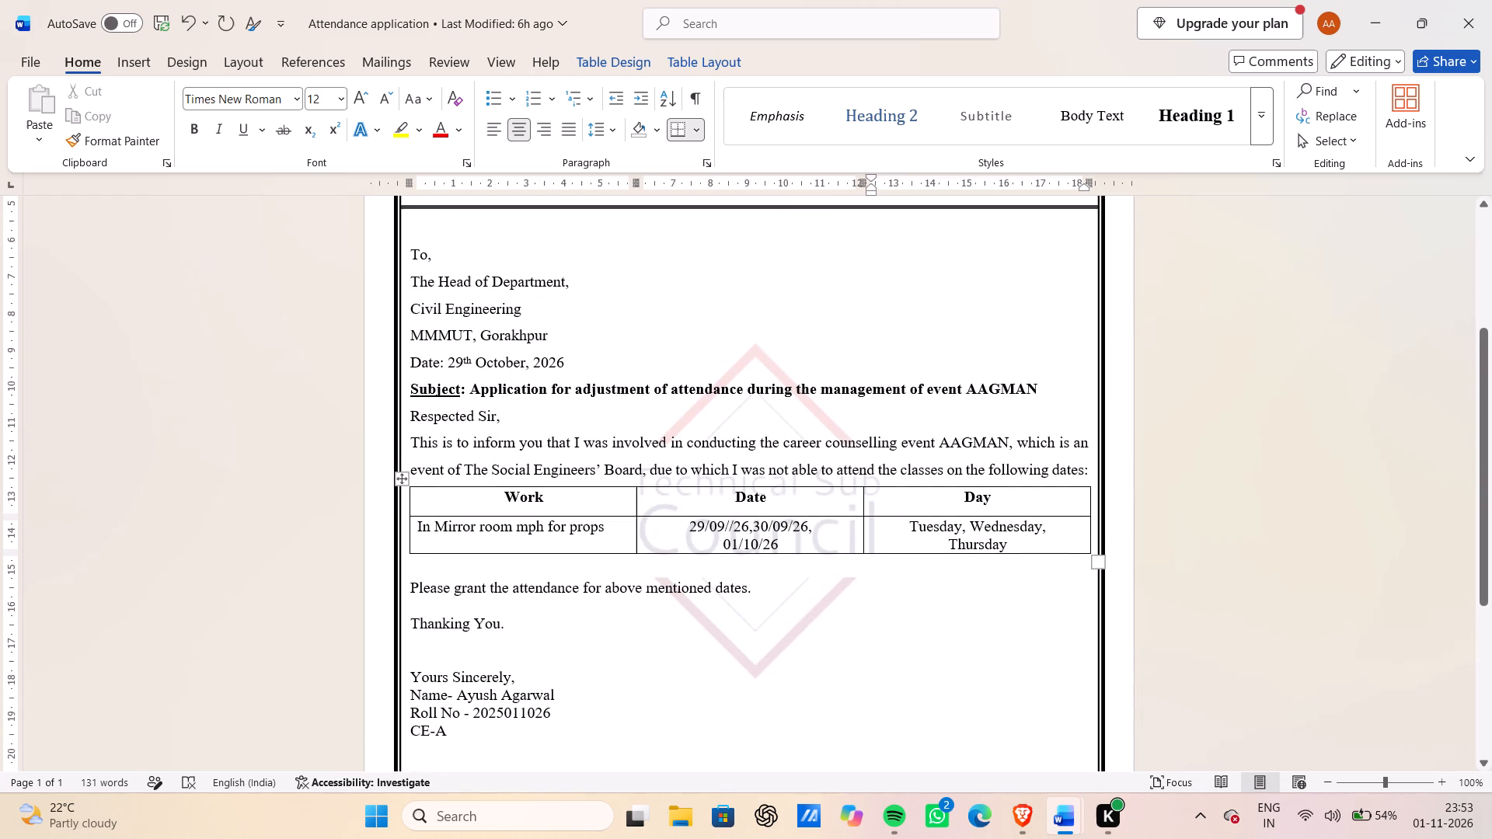
scroll(845, 554, "down", 1)
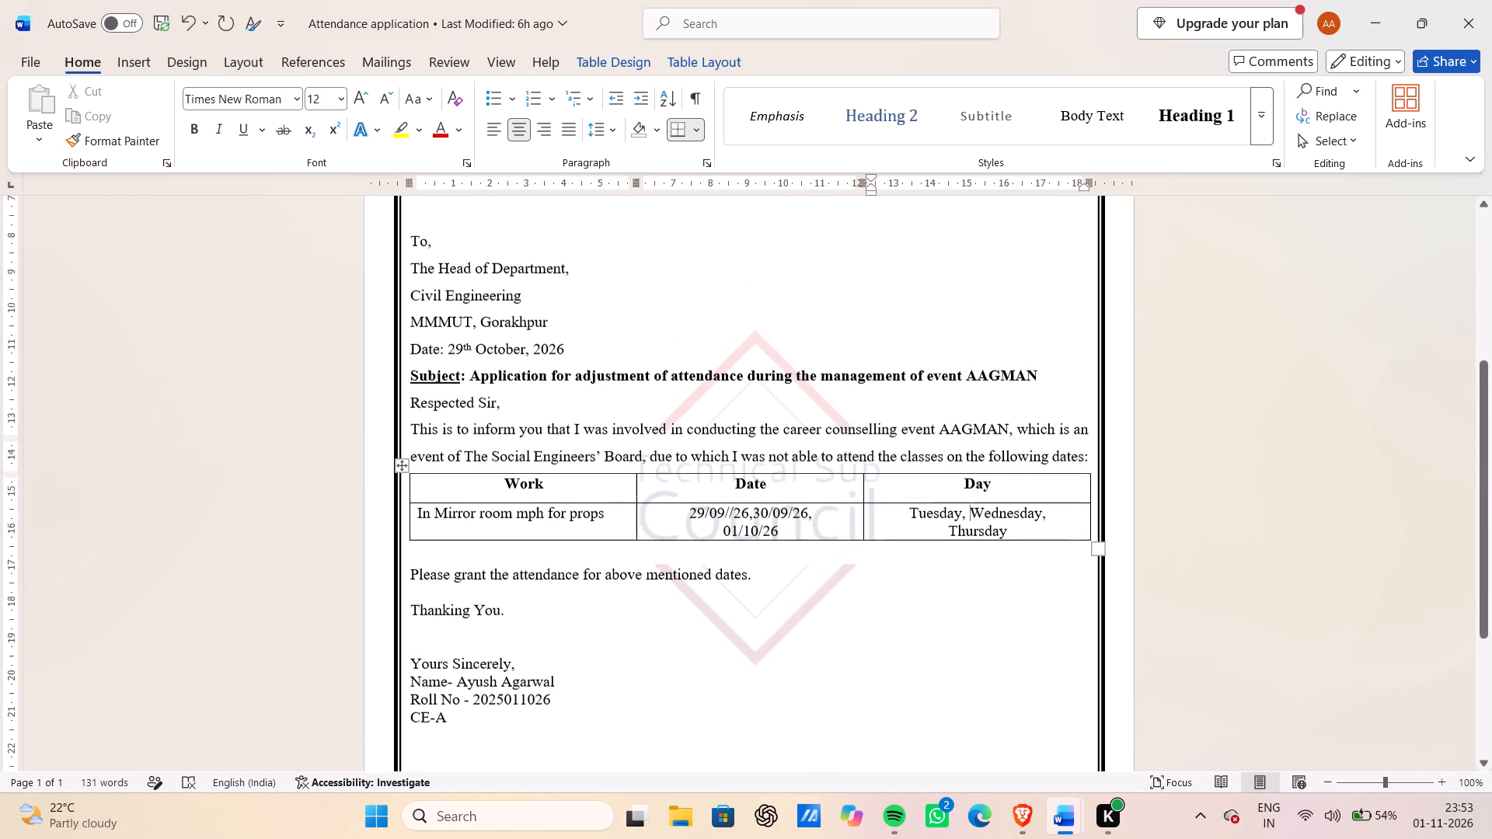
scroll(845, 554, "down", 1)
left_click(434, 590)
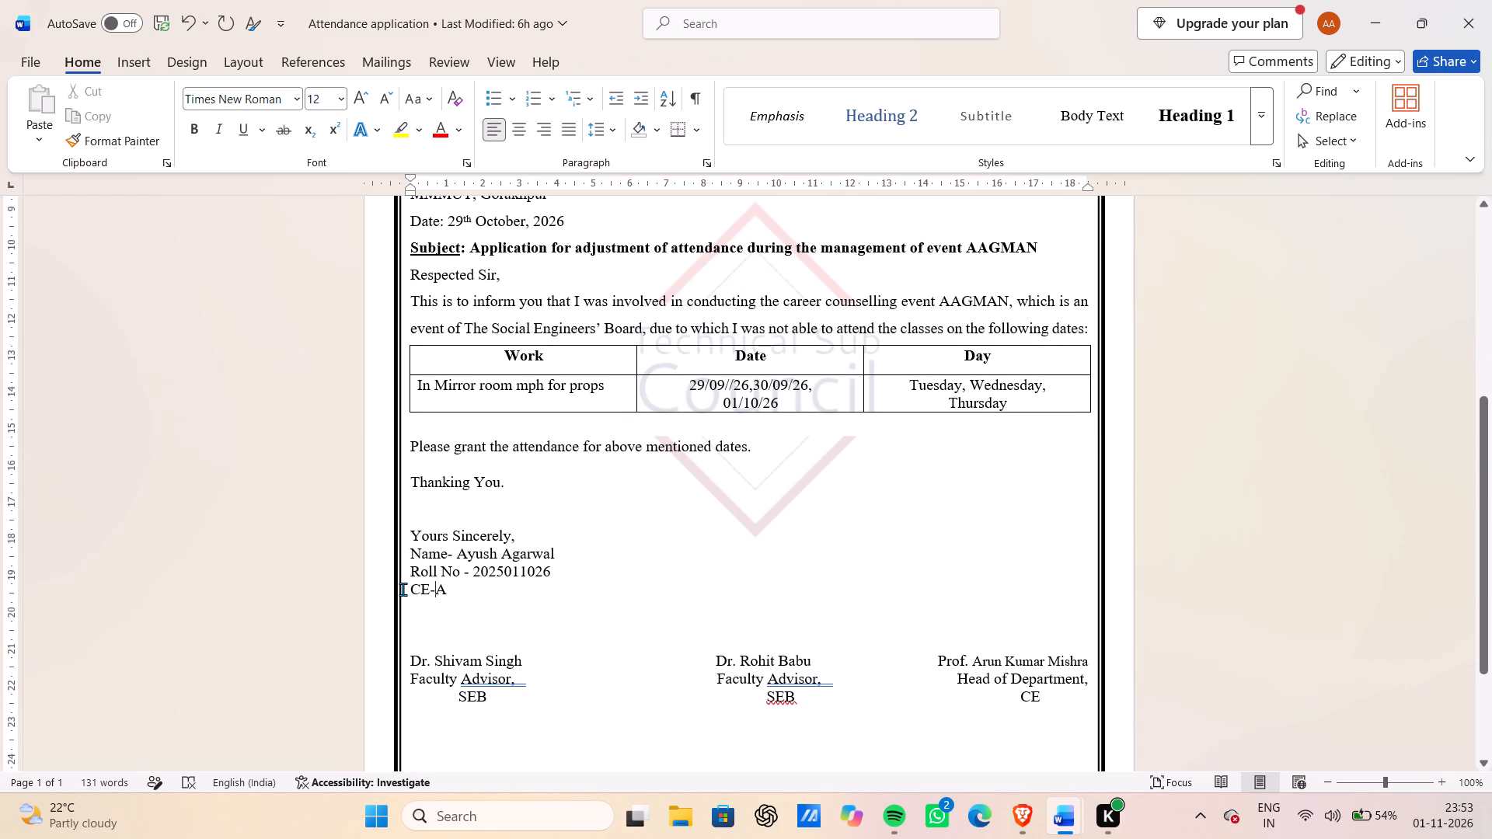
key("s")
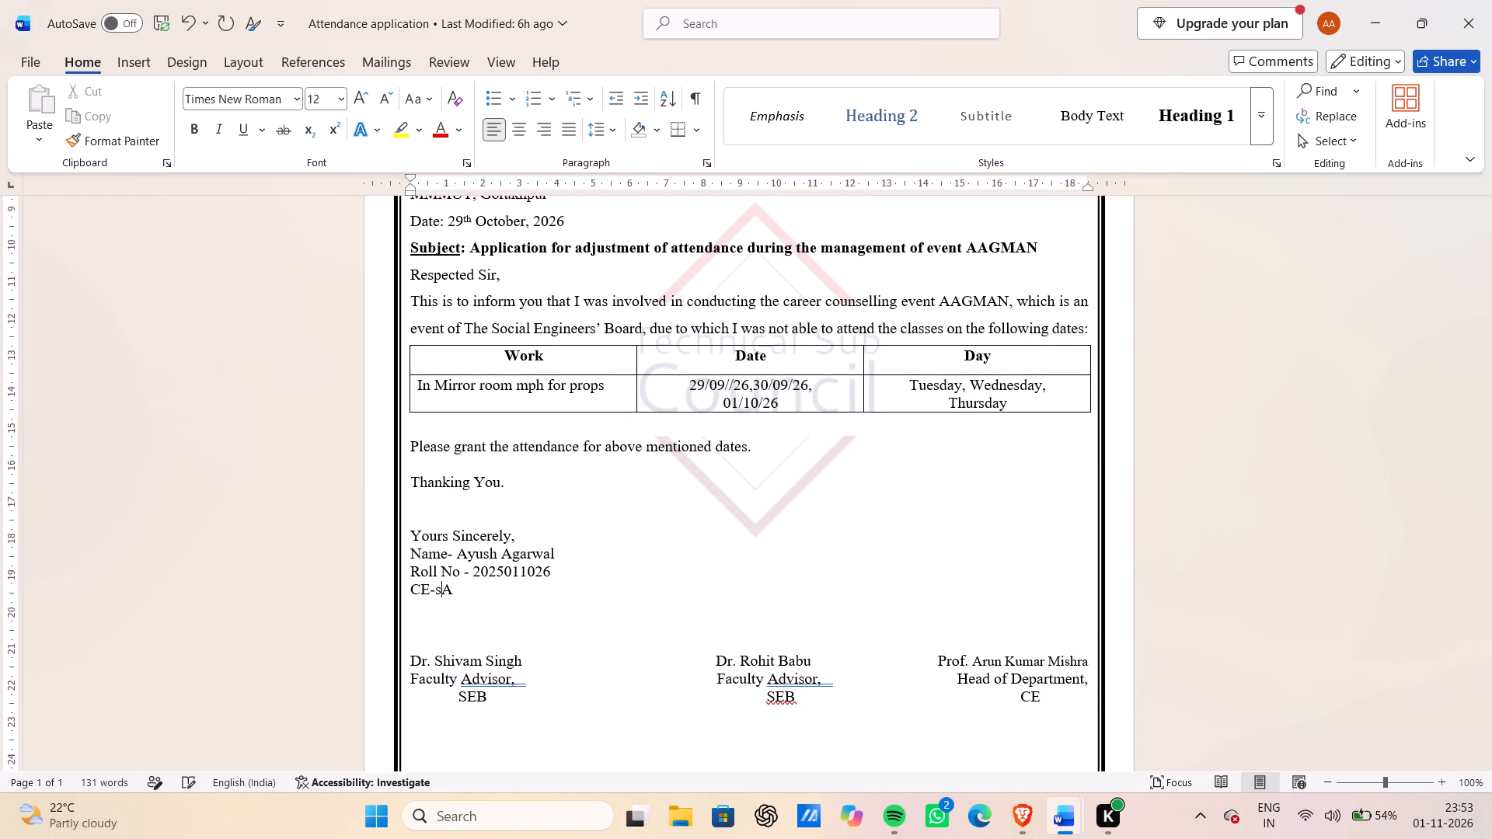
key("BackSpace")
key("Left")
key("space")
type("S")
type("ec")
Review the whole application from the letterhead down to the faculty signature block.
scroll(678, 569, "down", 1)
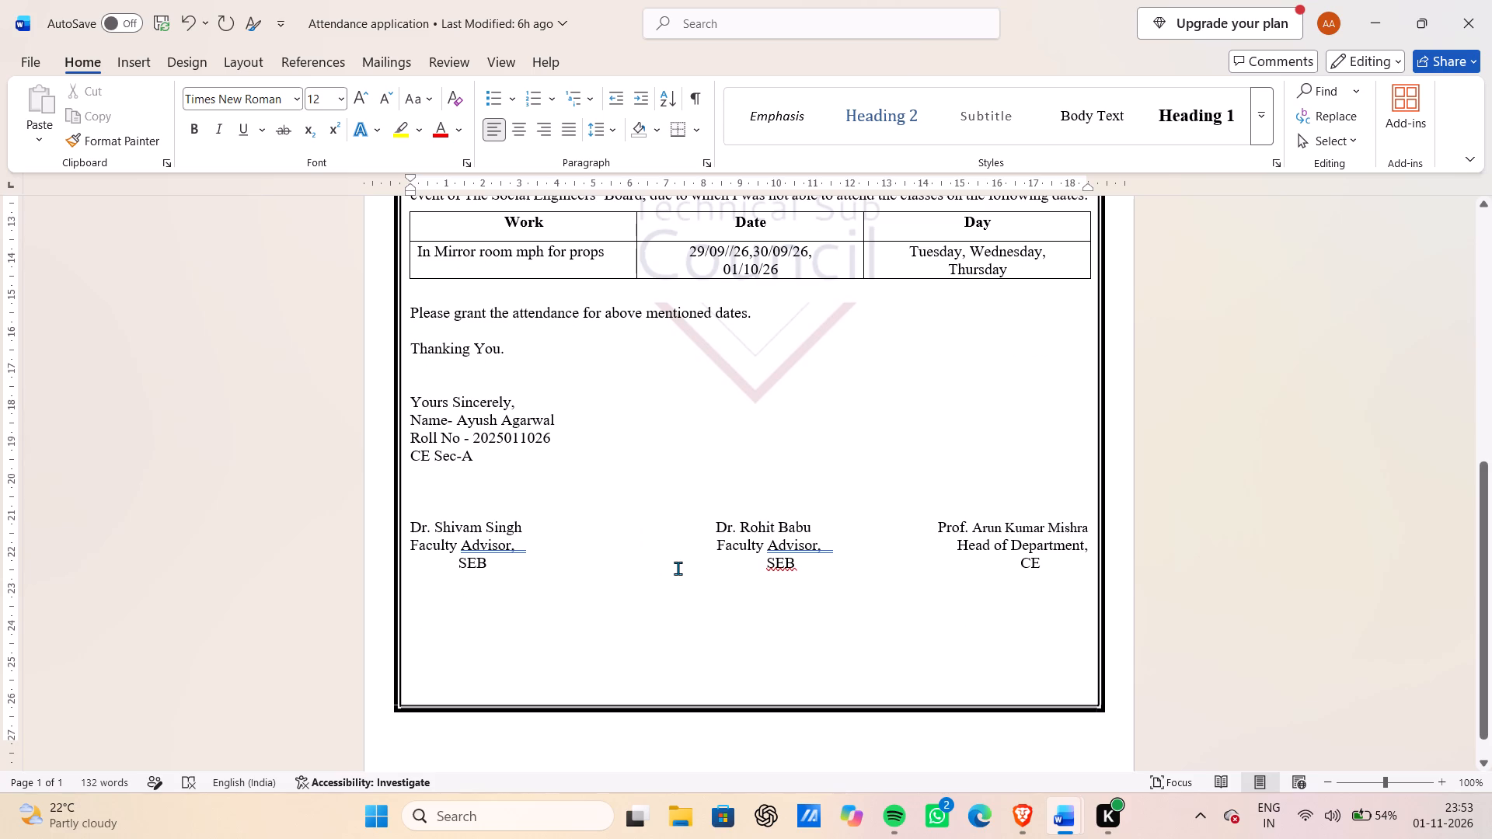
scroll(678, 569, "up", 5)
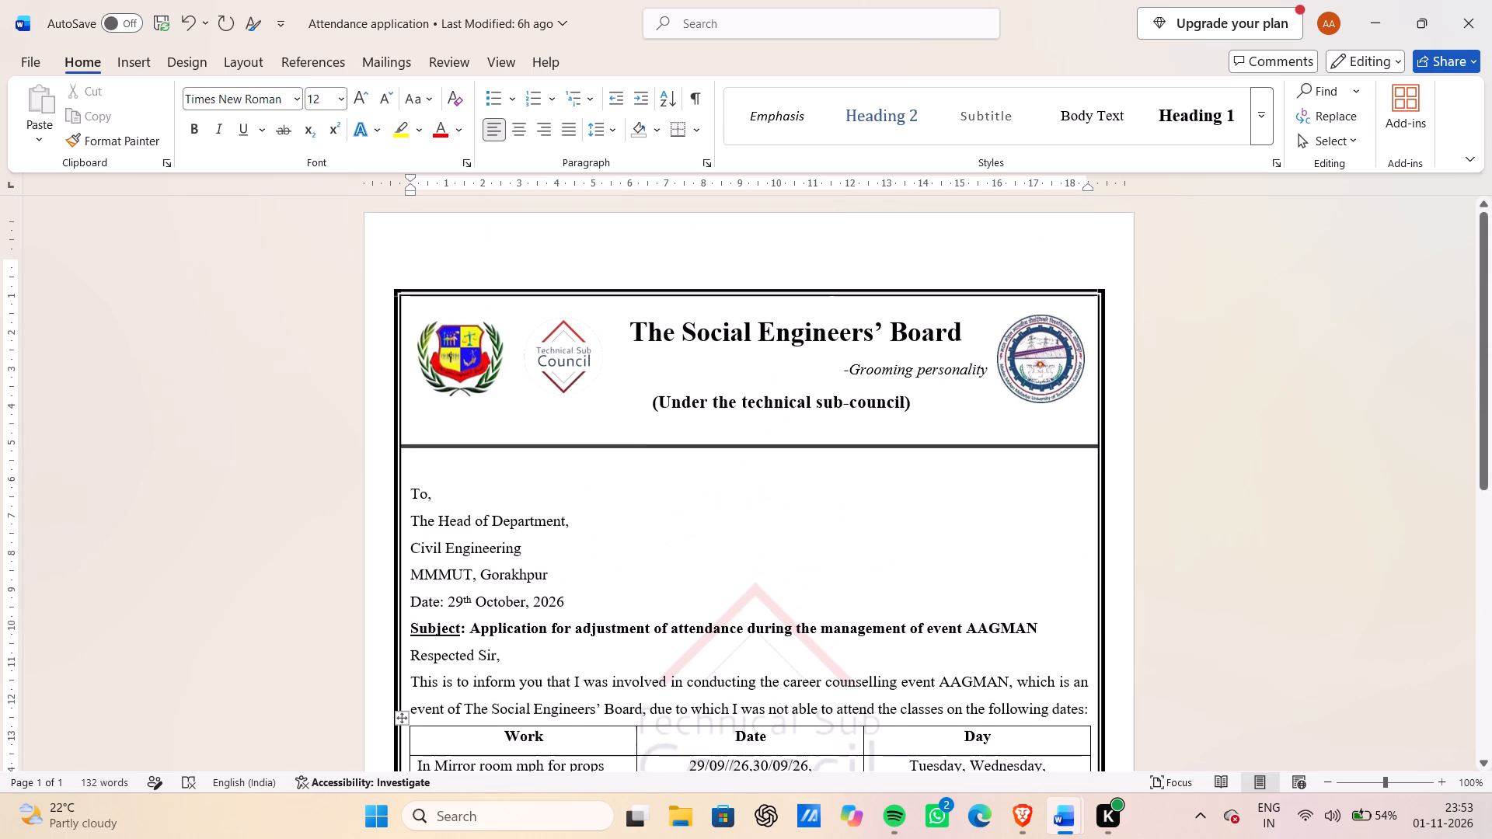
scroll(678, 569, "up", 15)
scroll(678, 569, "down", 2)
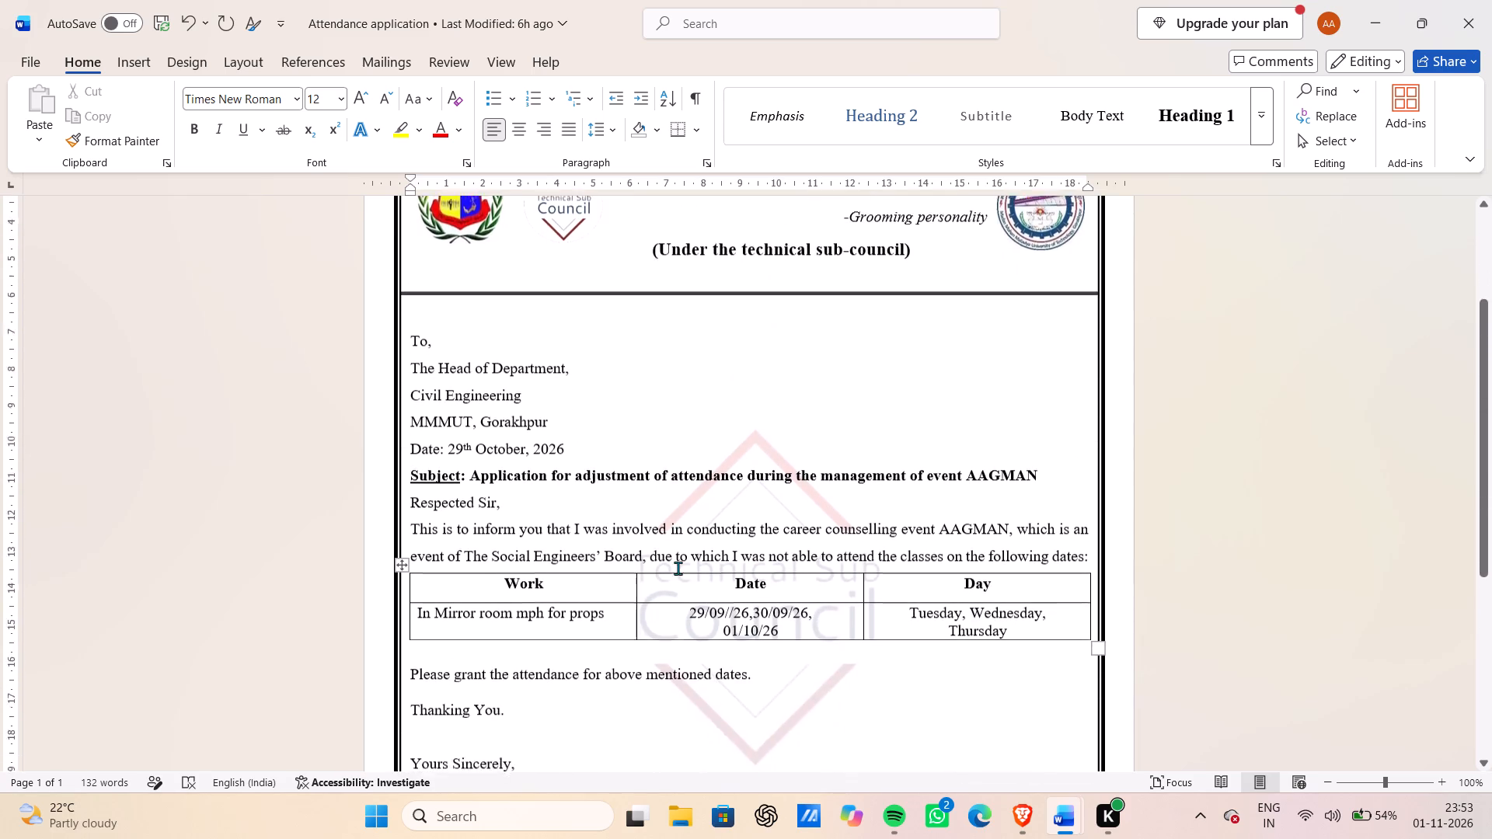
scroll(678, 569, "down", 3)
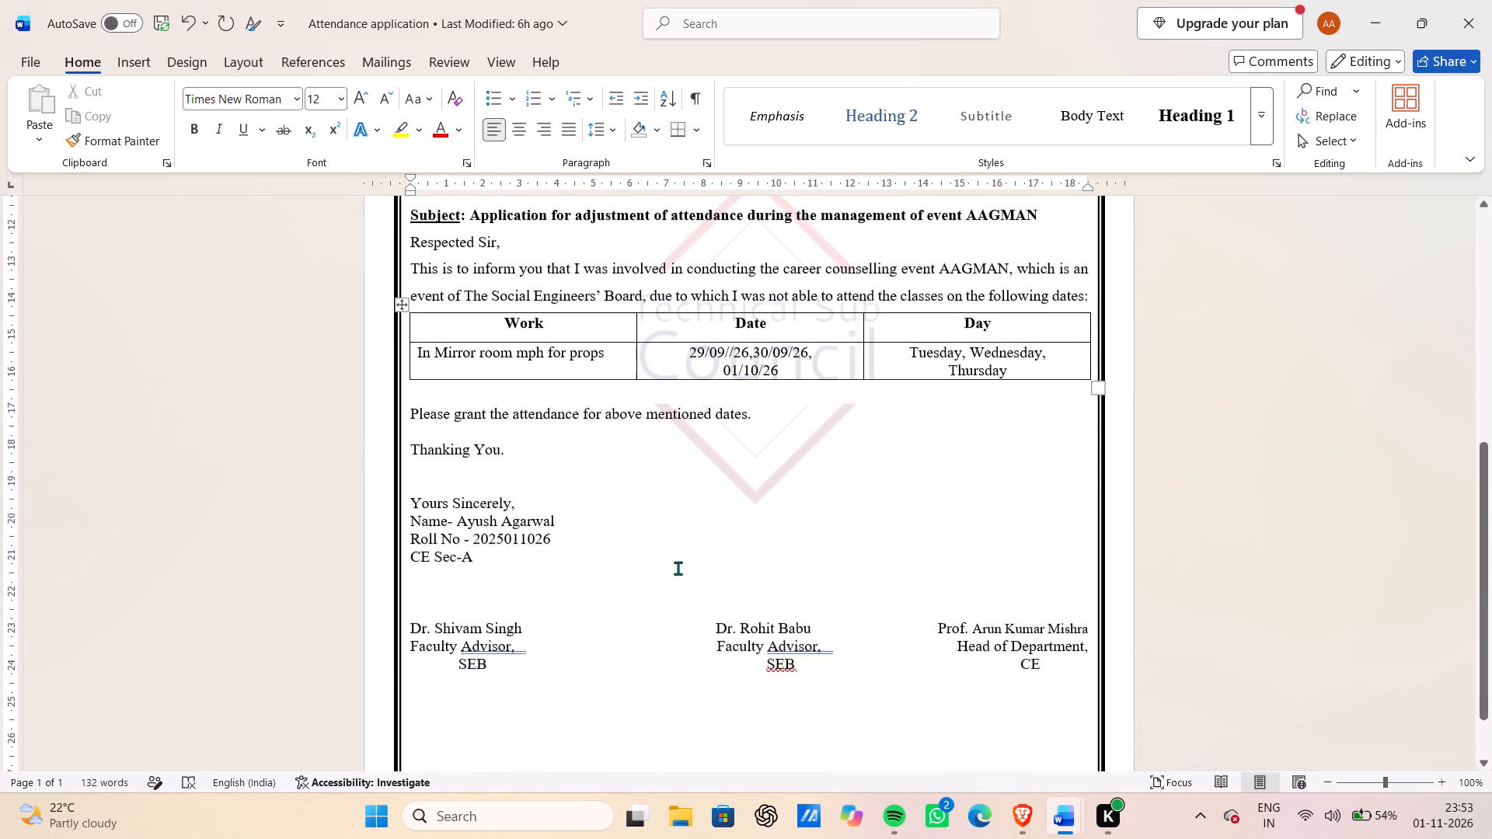
Save the edited attendance application under its current name.
left_click(30, 61)
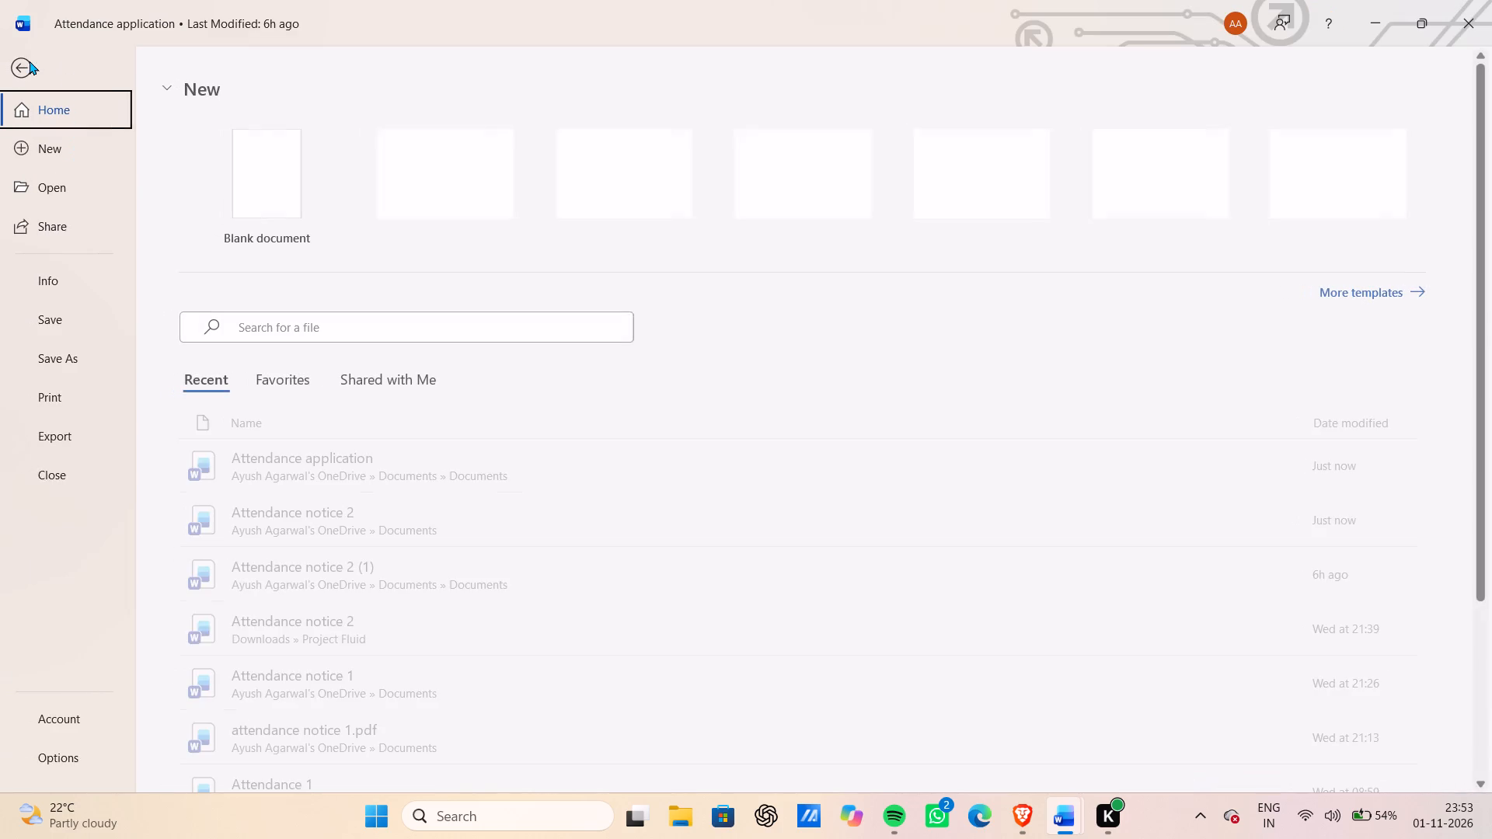
left_click(73, 318)
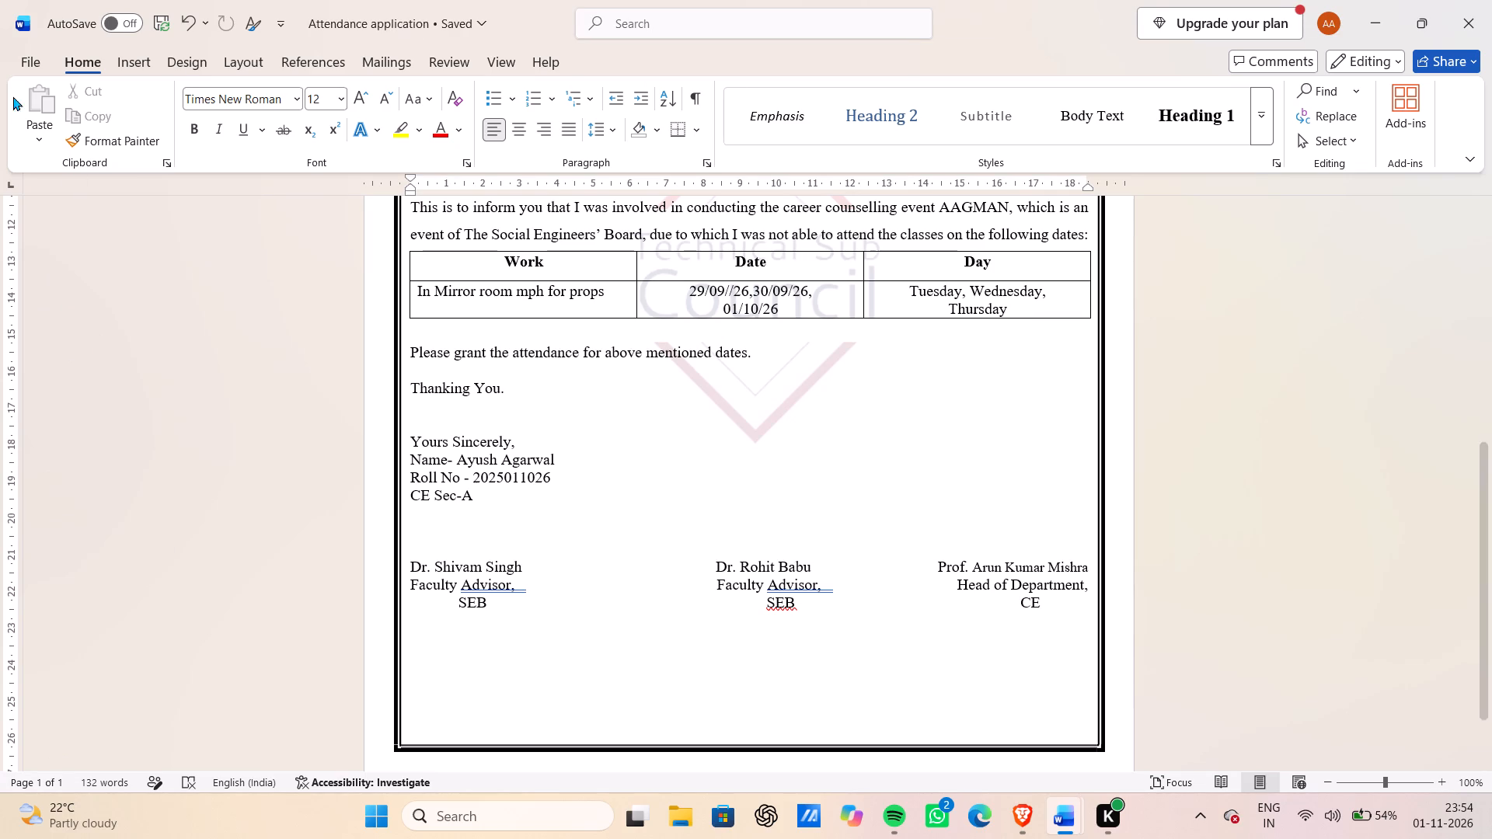
Save a copy of the application as a Word document named "Attendance application 01" in the Downloads folder.
left_click(18, 72)
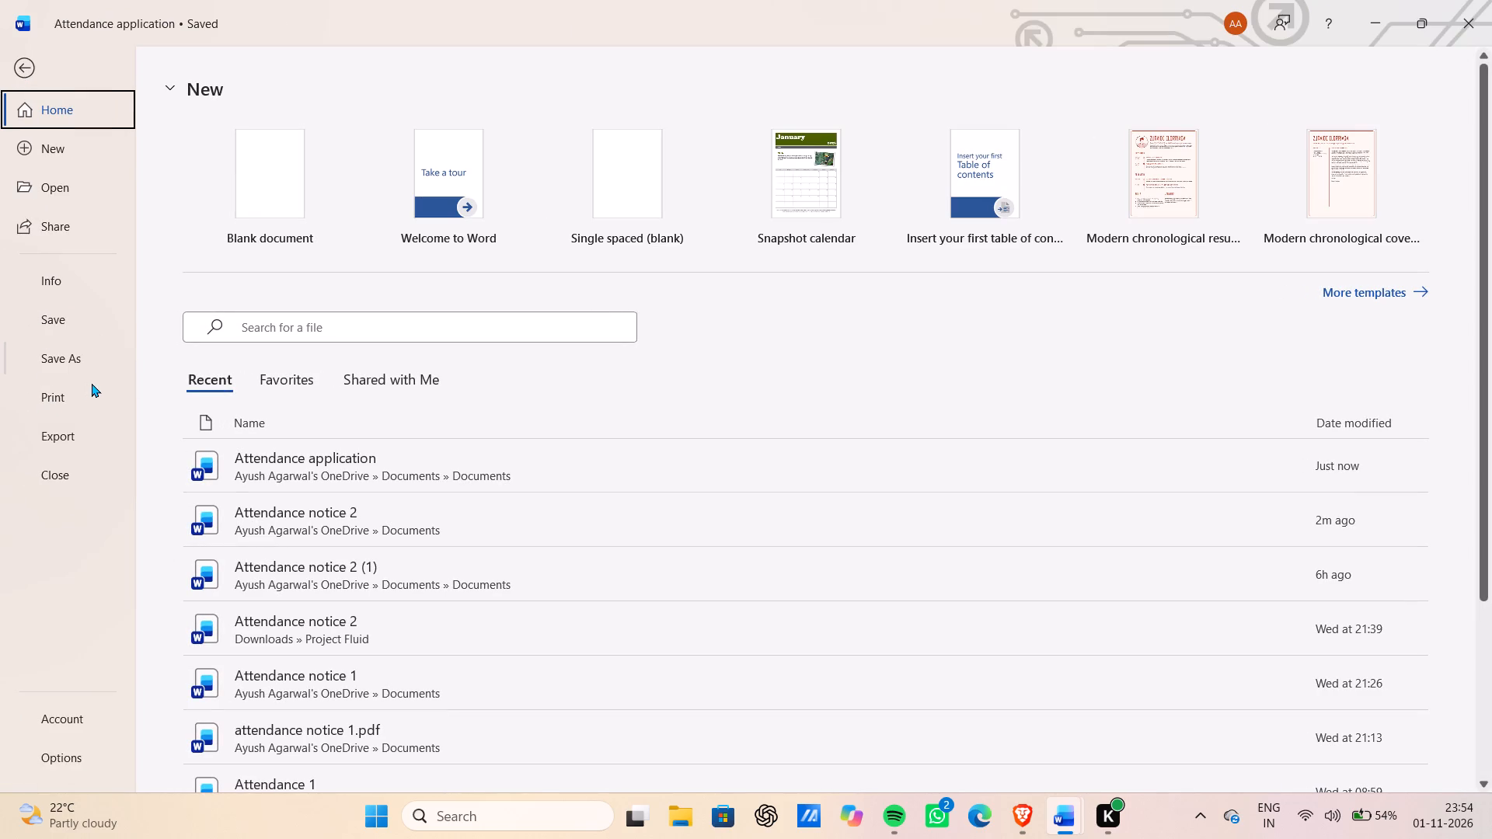
left_click(72, 360)
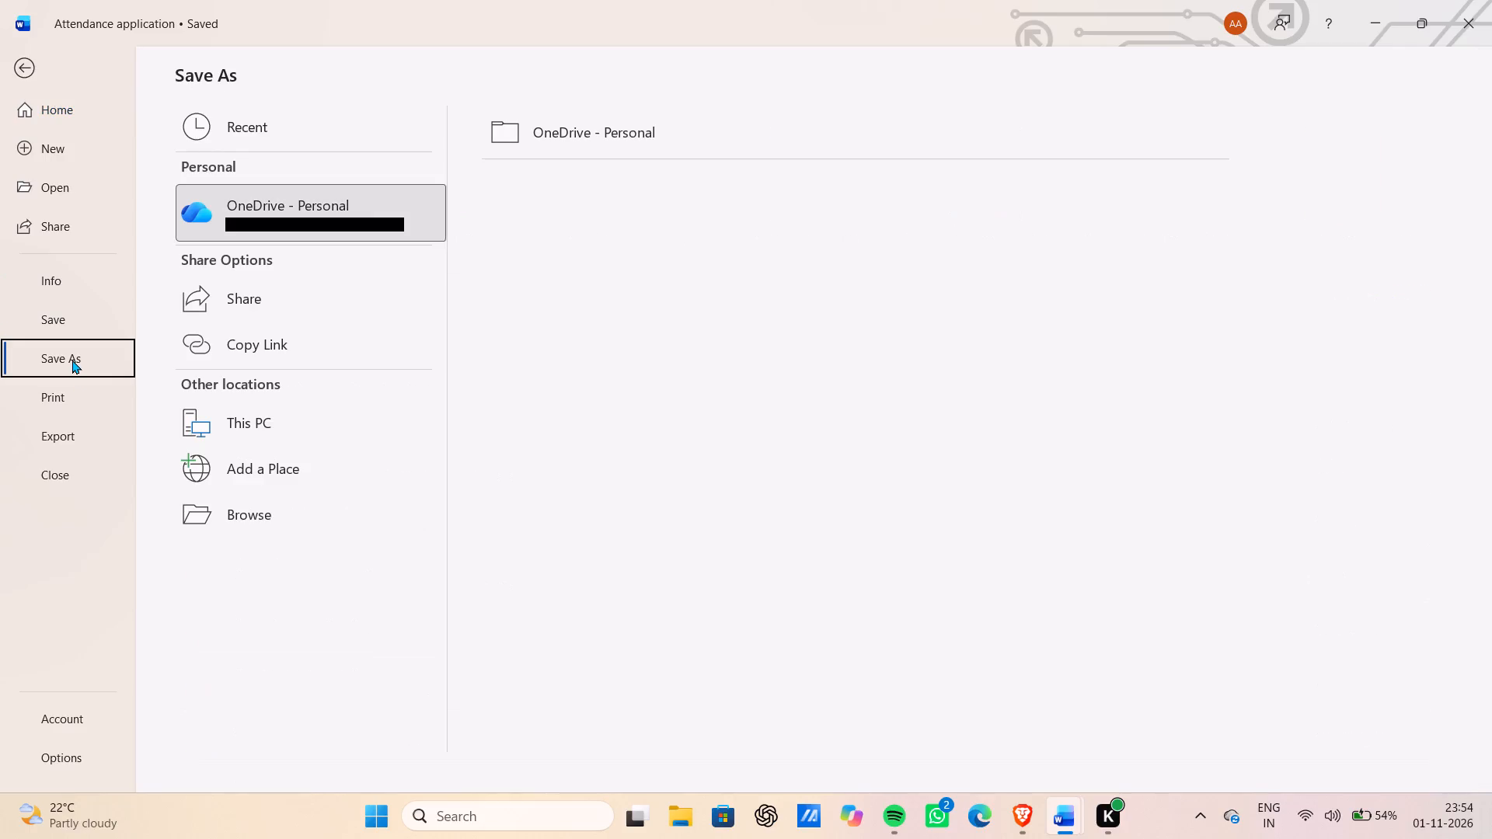
left_click(253, 515)
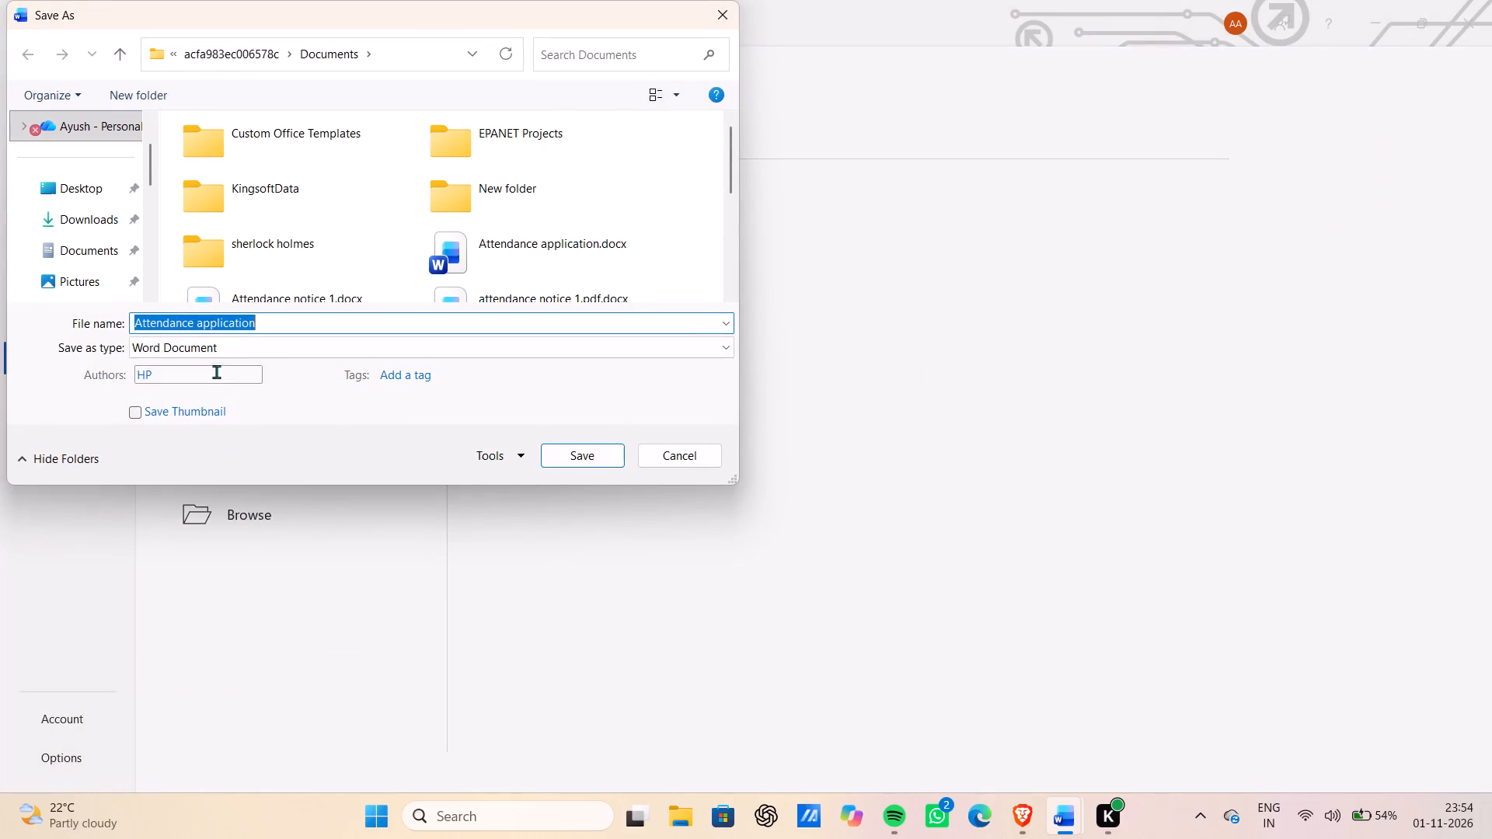
scroll(220, 357, "down", 1)
left_click(107, 225)
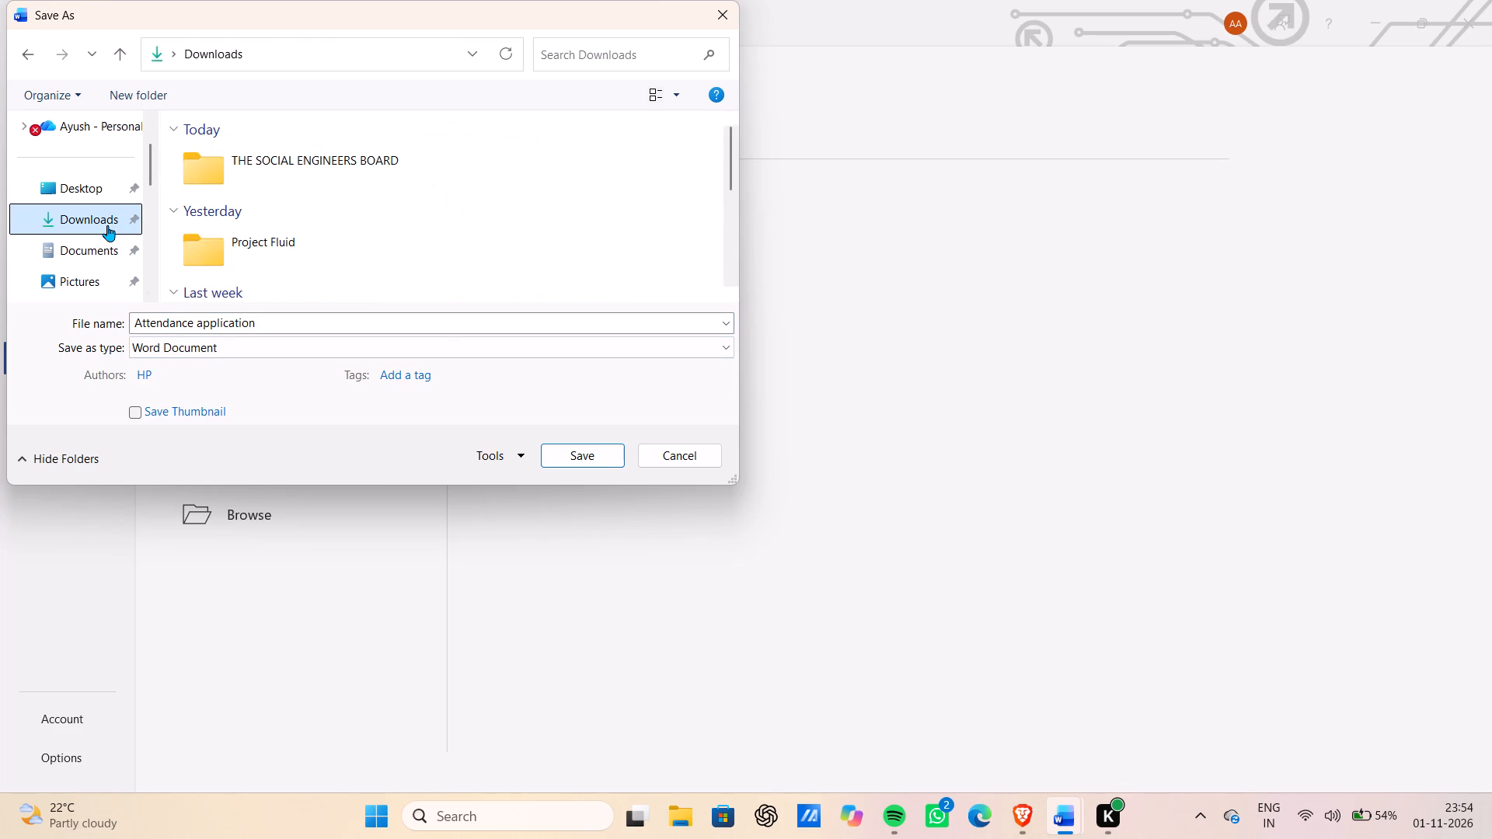
scroll(213, 225, "down", 1)
scroll(213, 225, "up", 1)
scroll(213, 225, "down", 1, "ctrl")
scroll(213, 225, "up", 1, "ctrl")
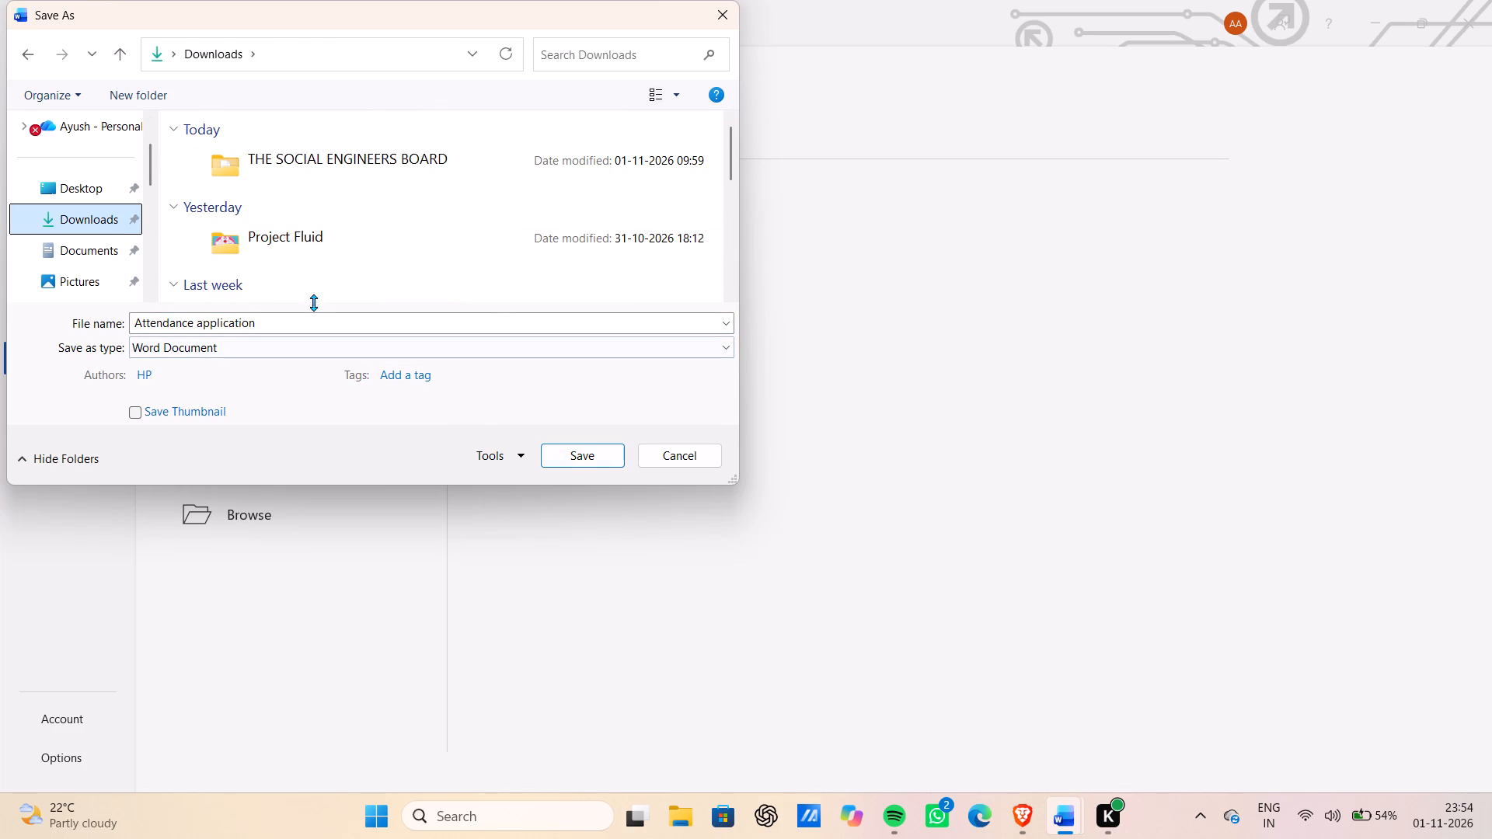
left_click(293, 323)
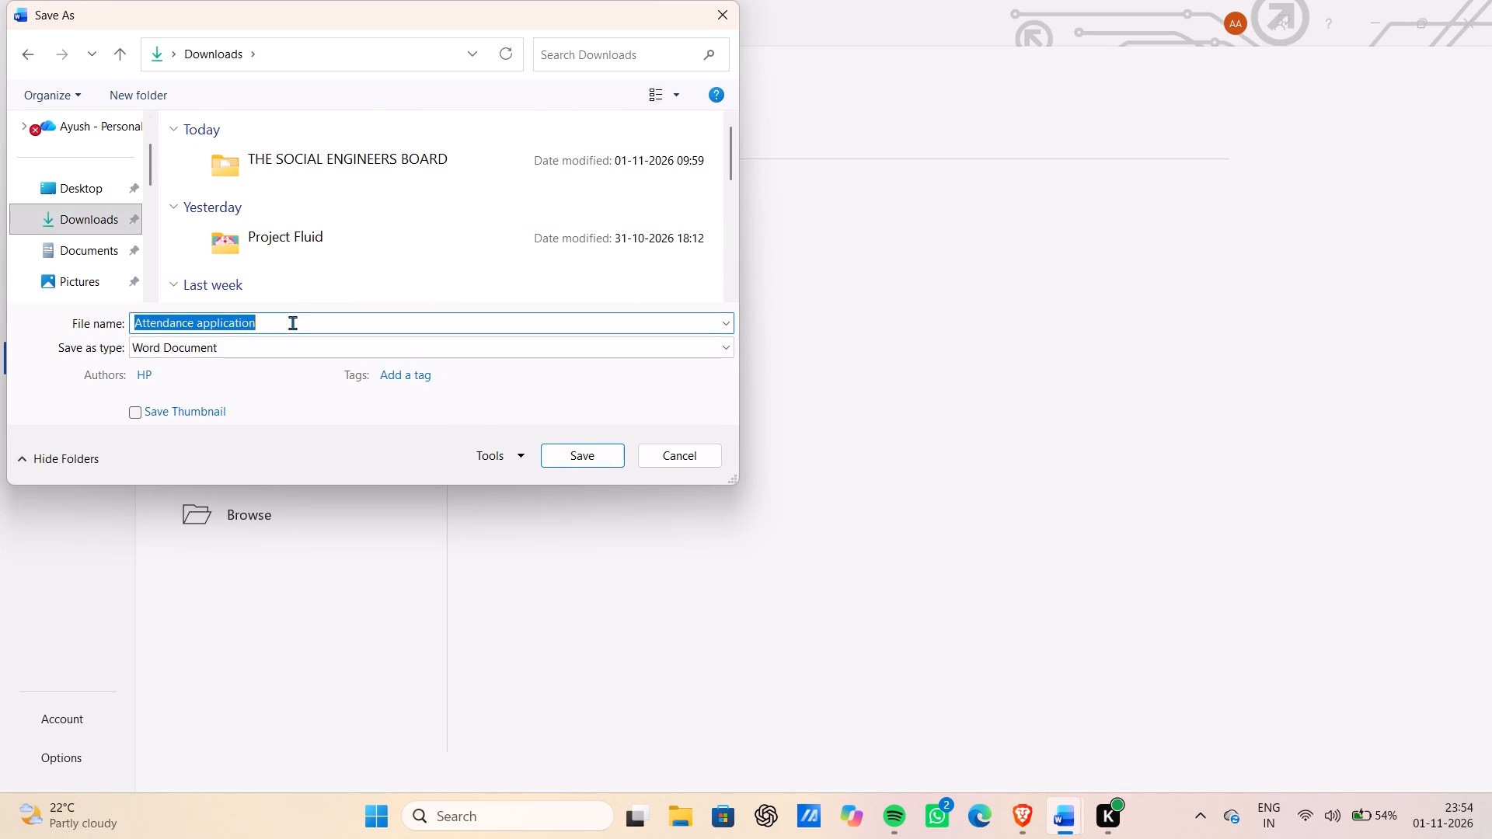
left_click(293, 323)
key("space")
key("0")
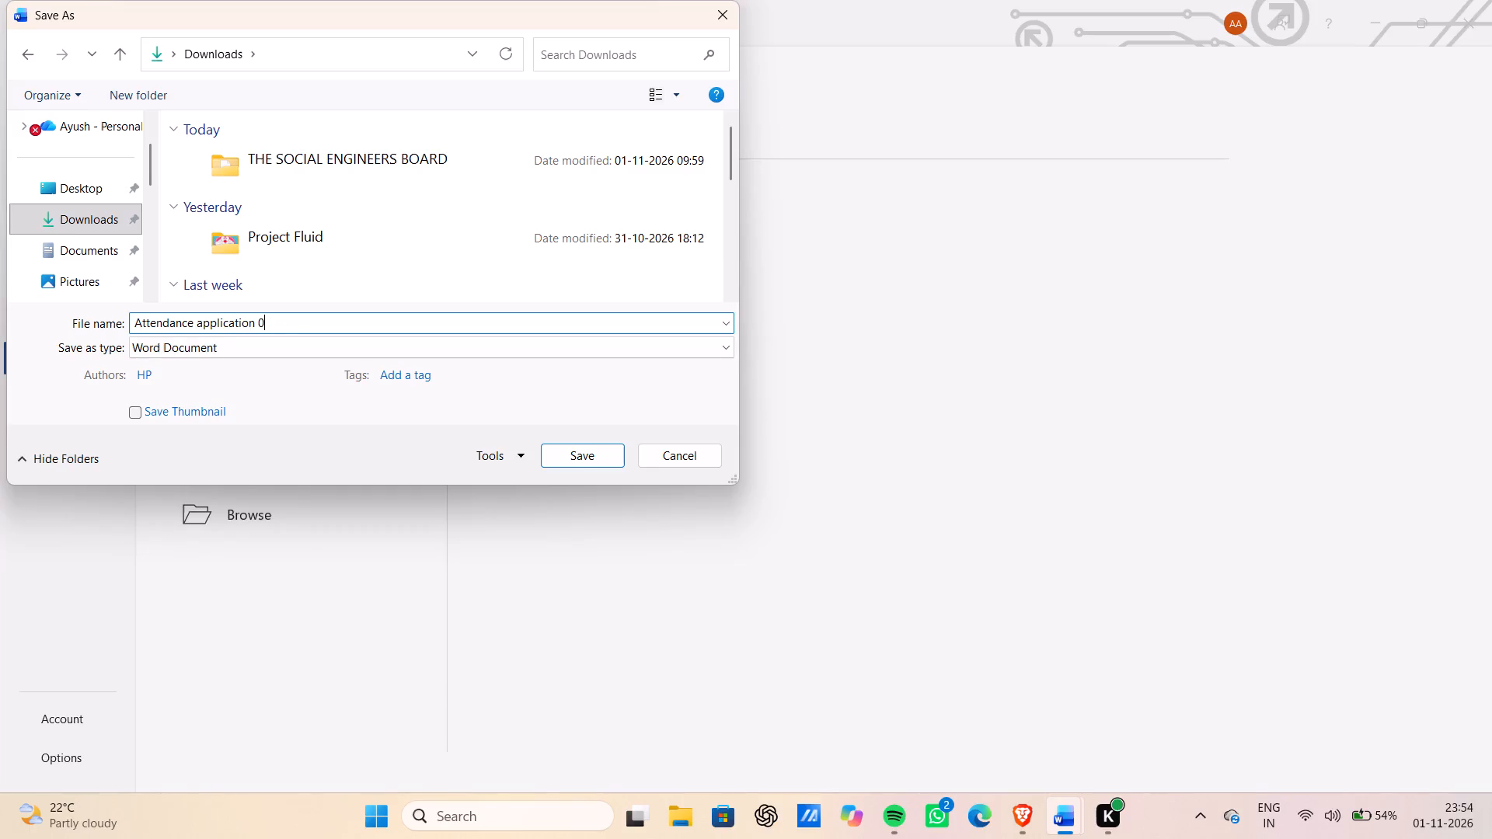
key("1")
left_click(567, 443)
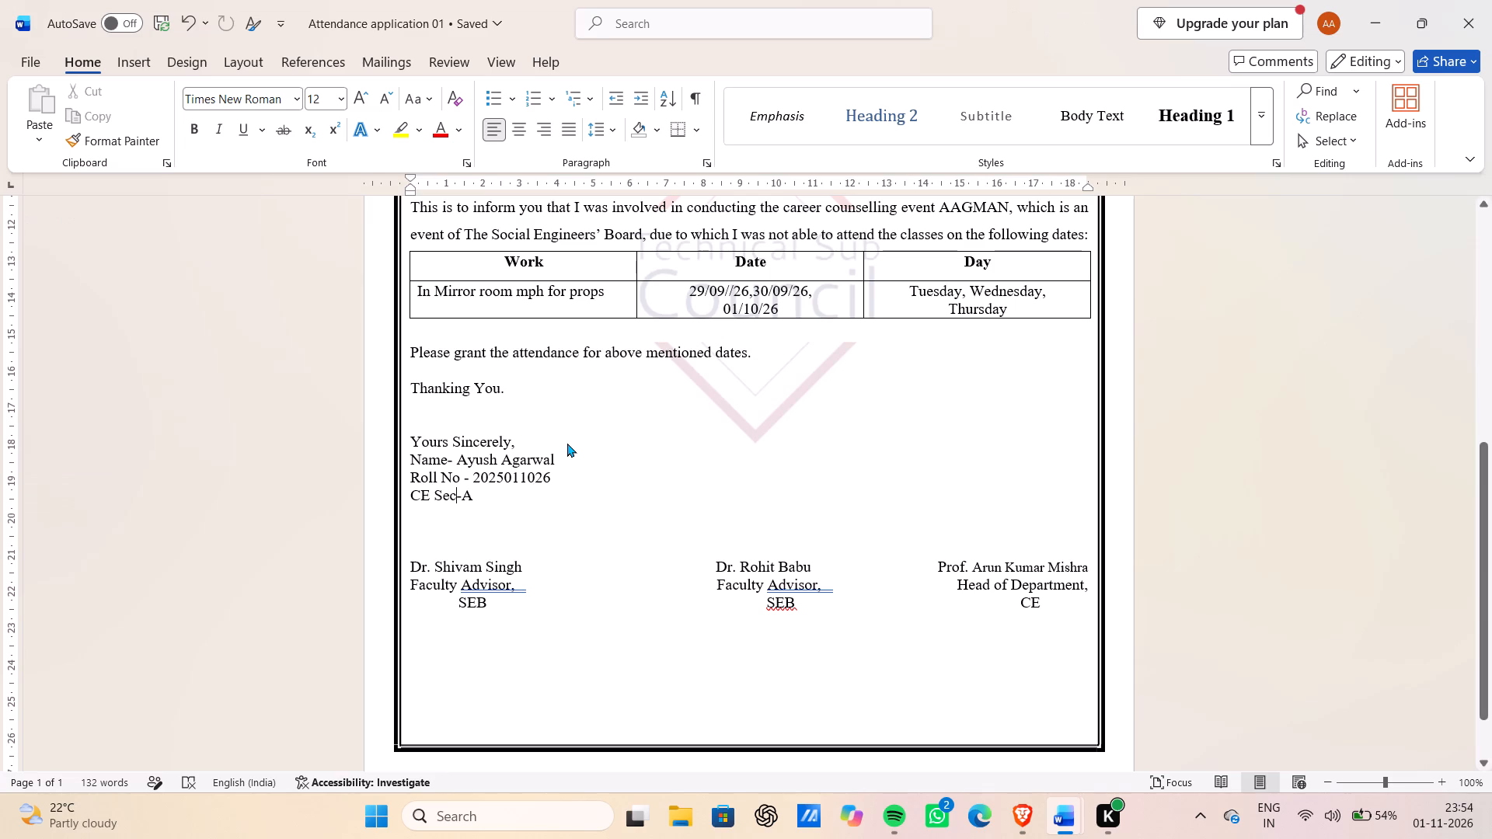
Minimize the Attendance application 01 window to get to the Attendance notice 2 document behind it.
left_click(1379, 3)
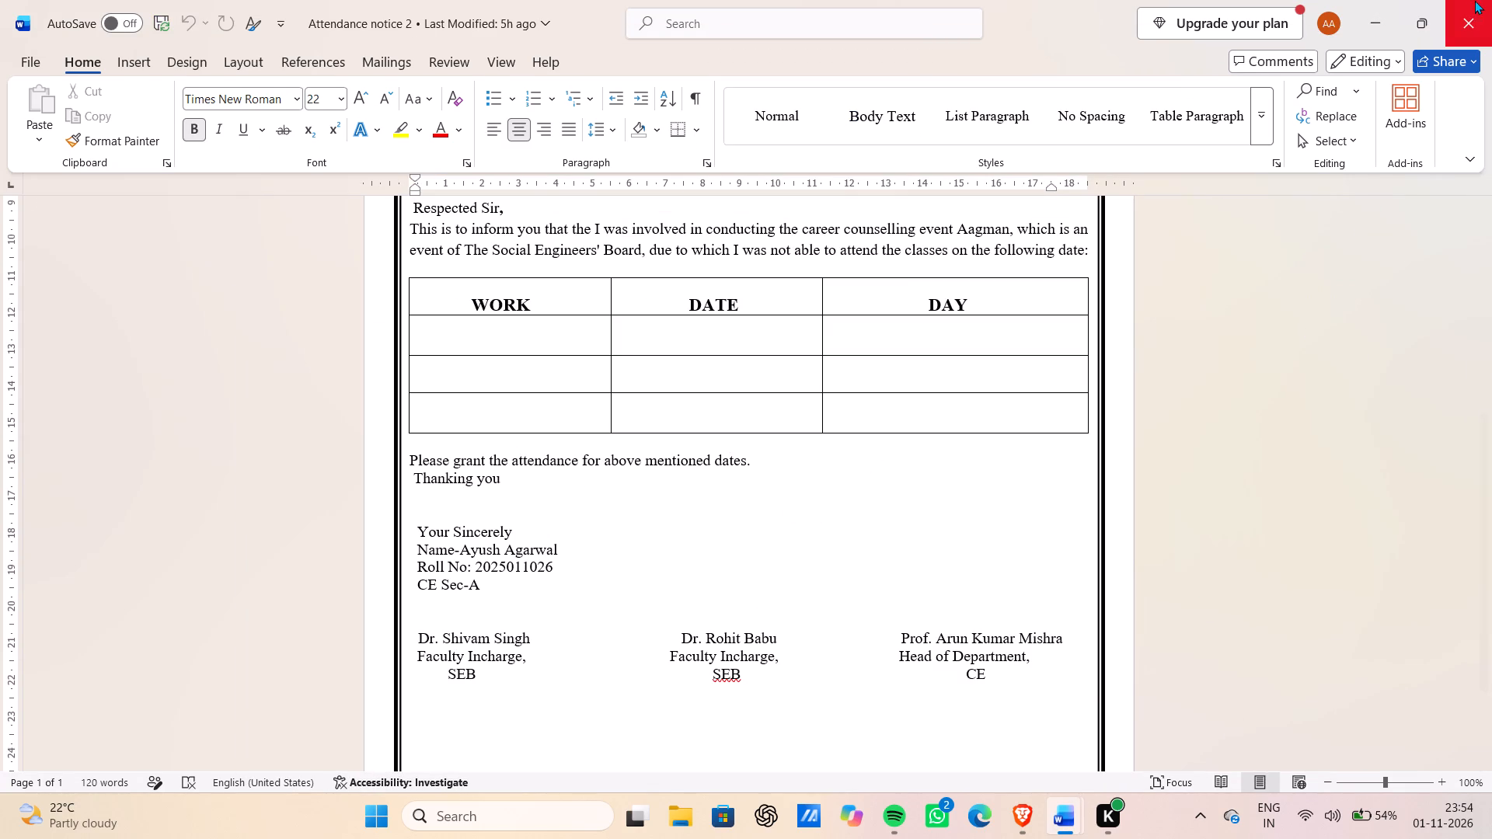
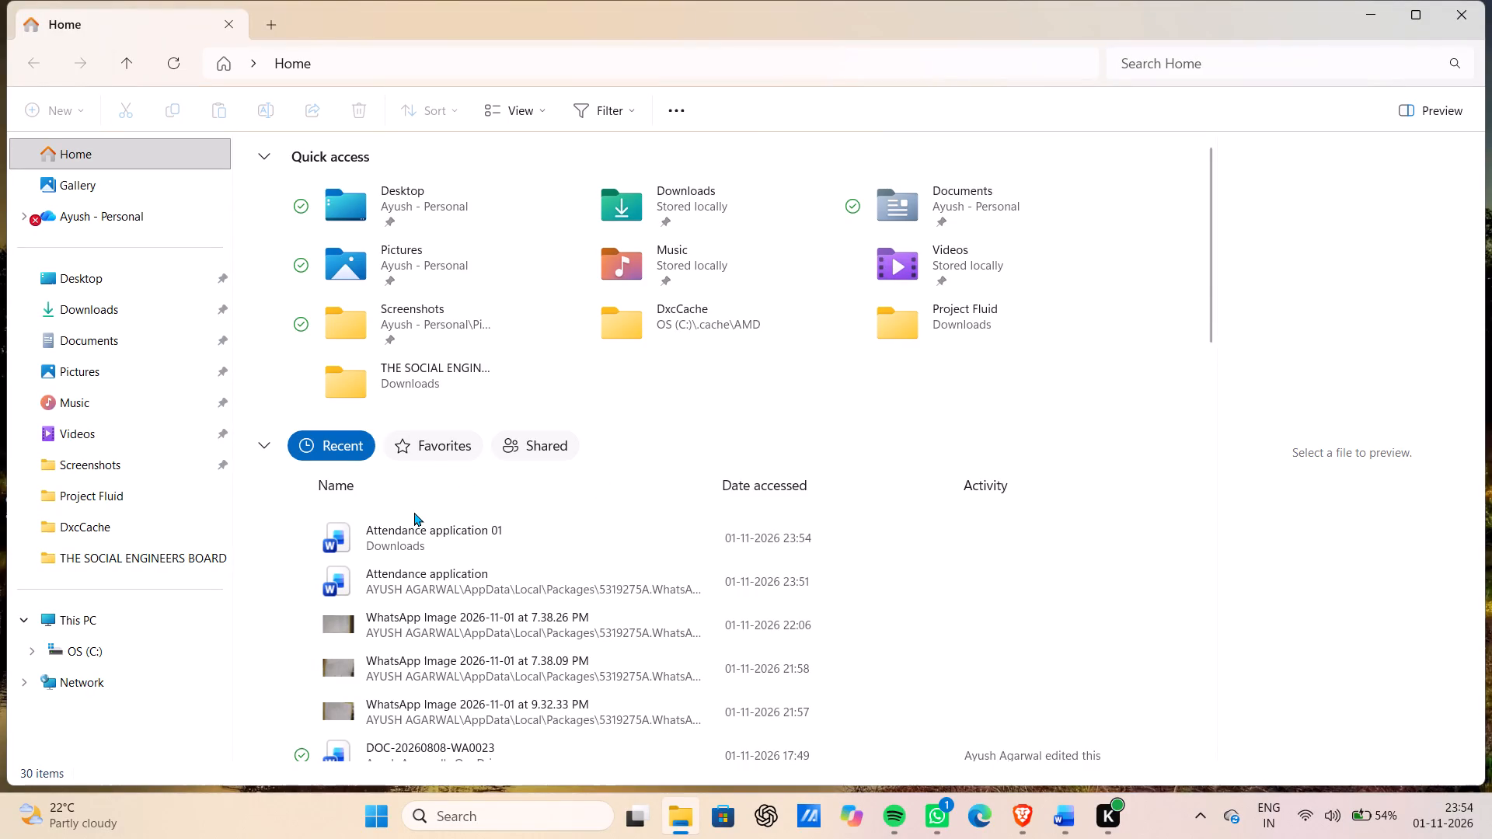
Copy the Attendance application 01 file from the recent files in File Explorer.
right_click(434, 529)
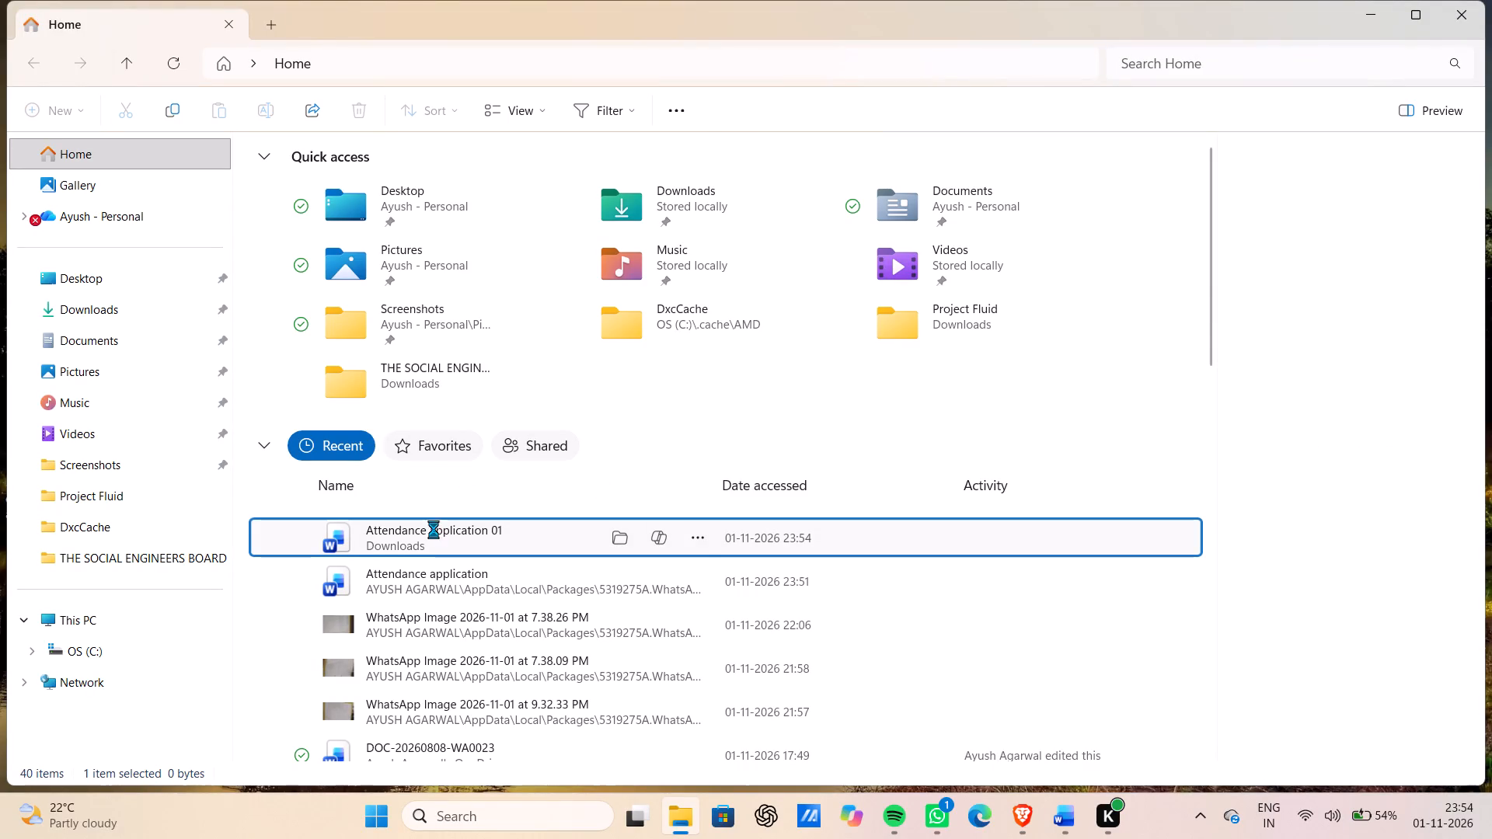
left_click(486, 135)
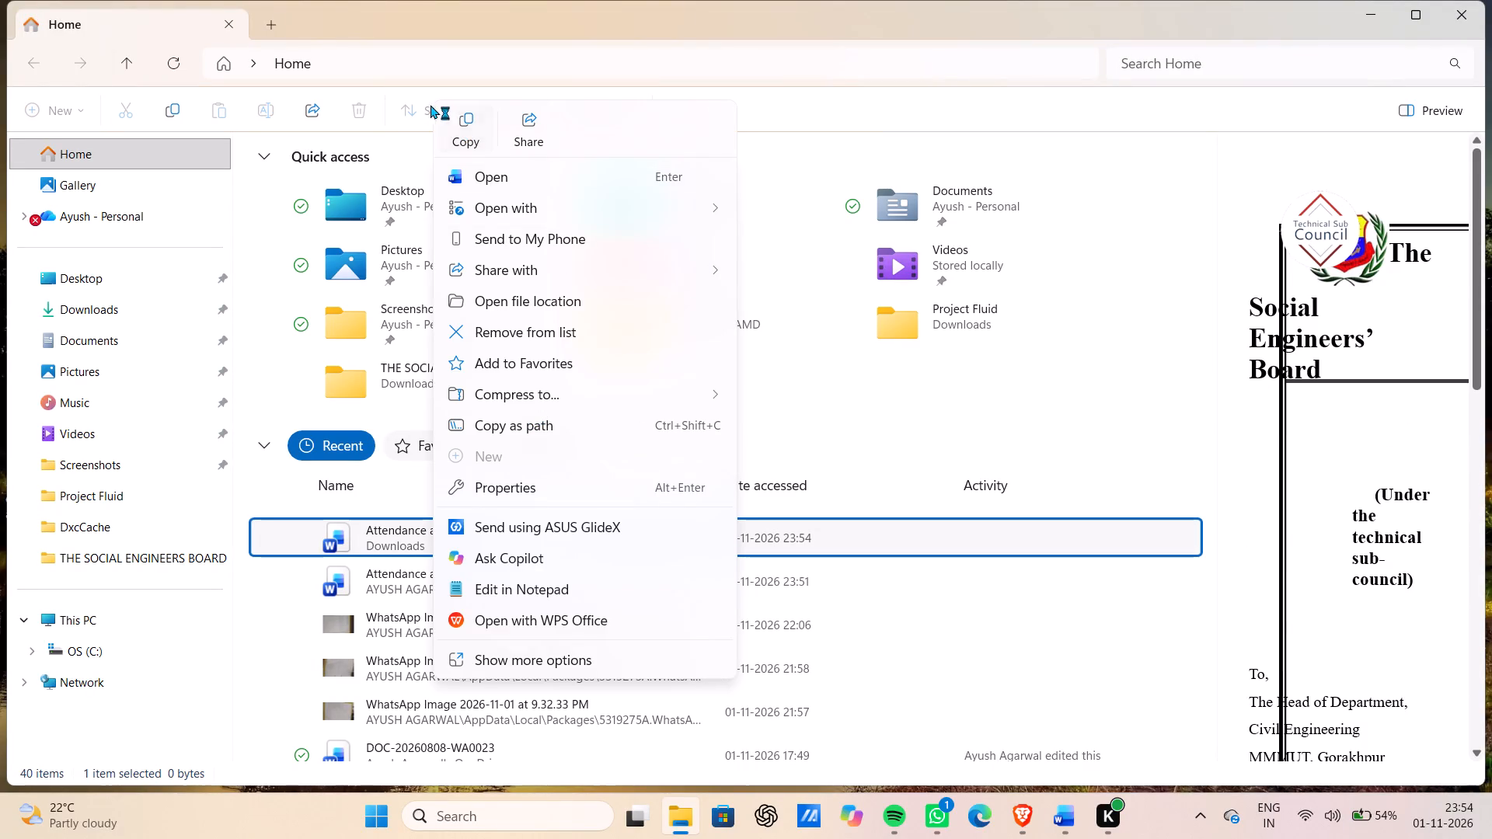
left_click(468, 131)
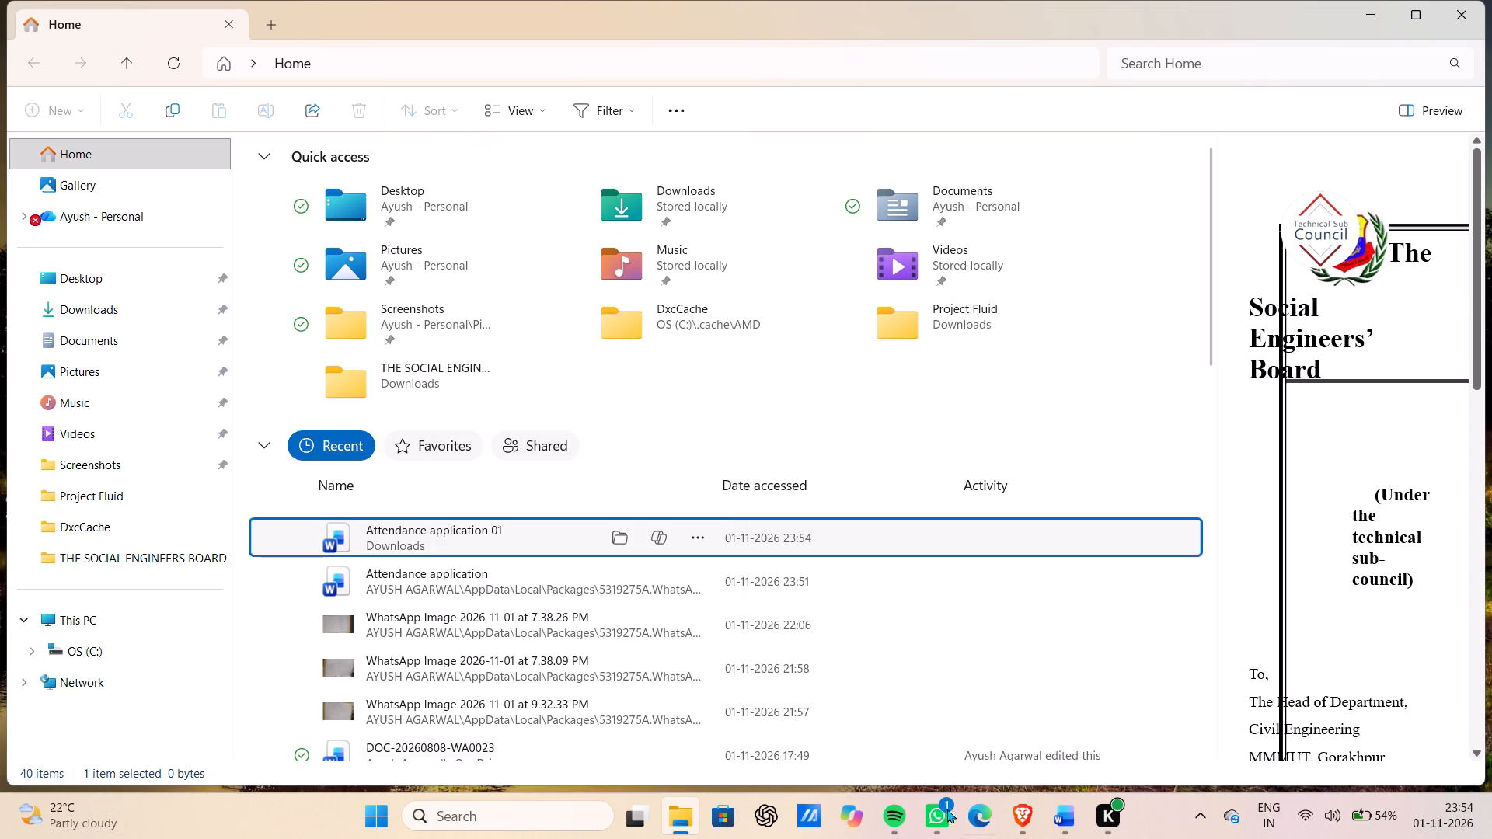
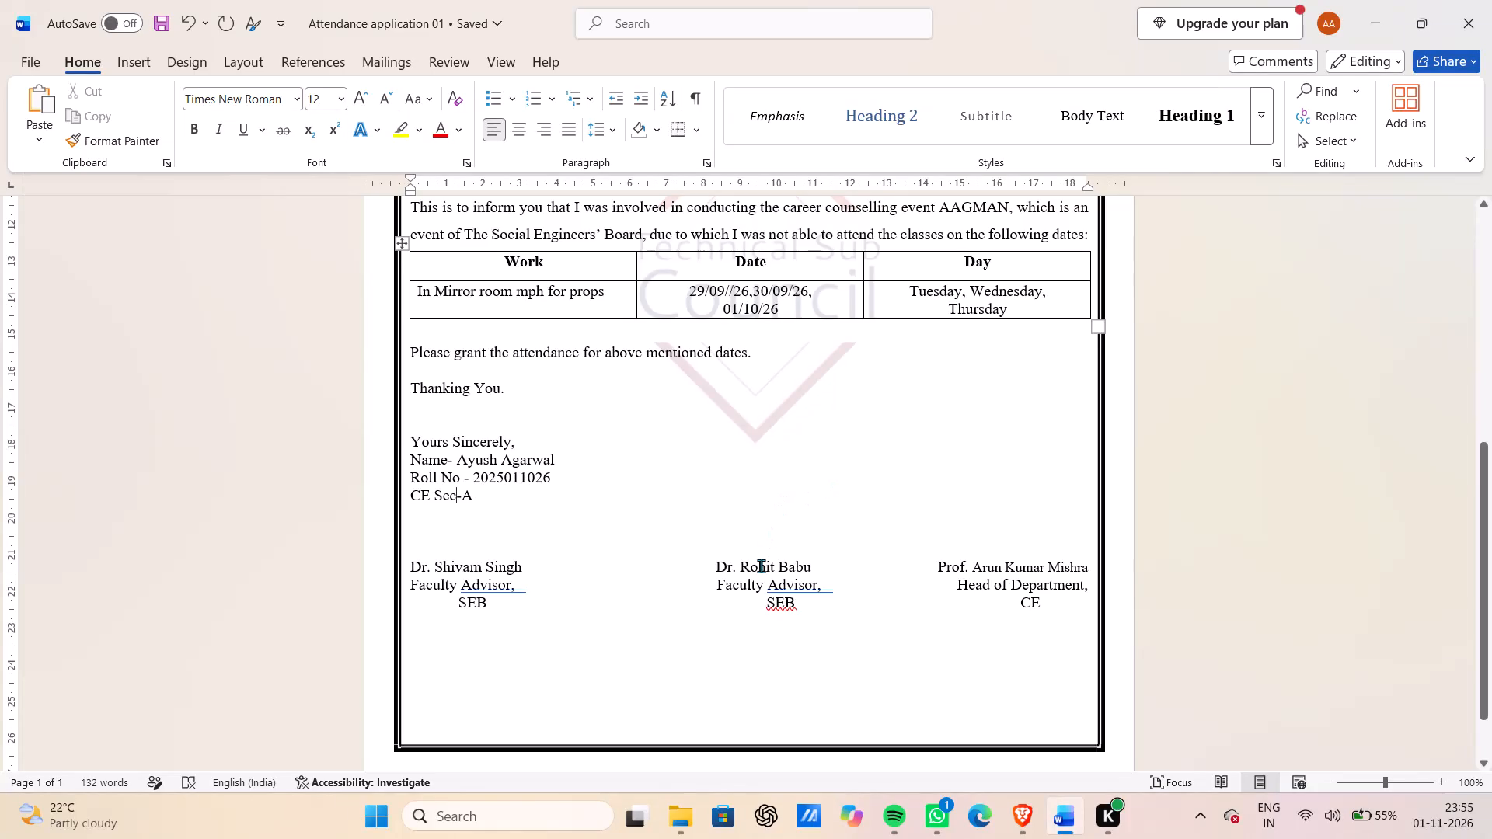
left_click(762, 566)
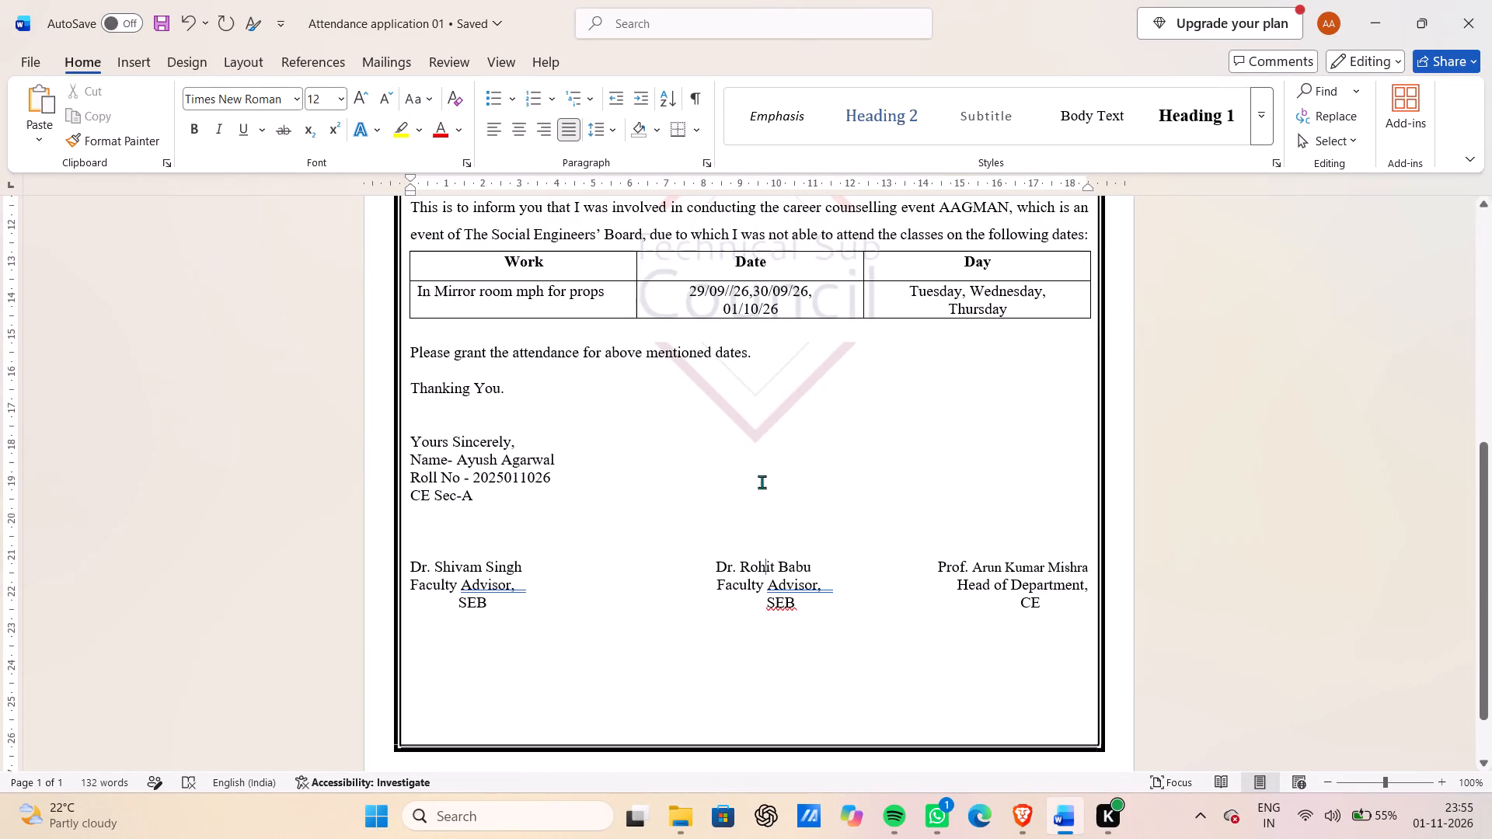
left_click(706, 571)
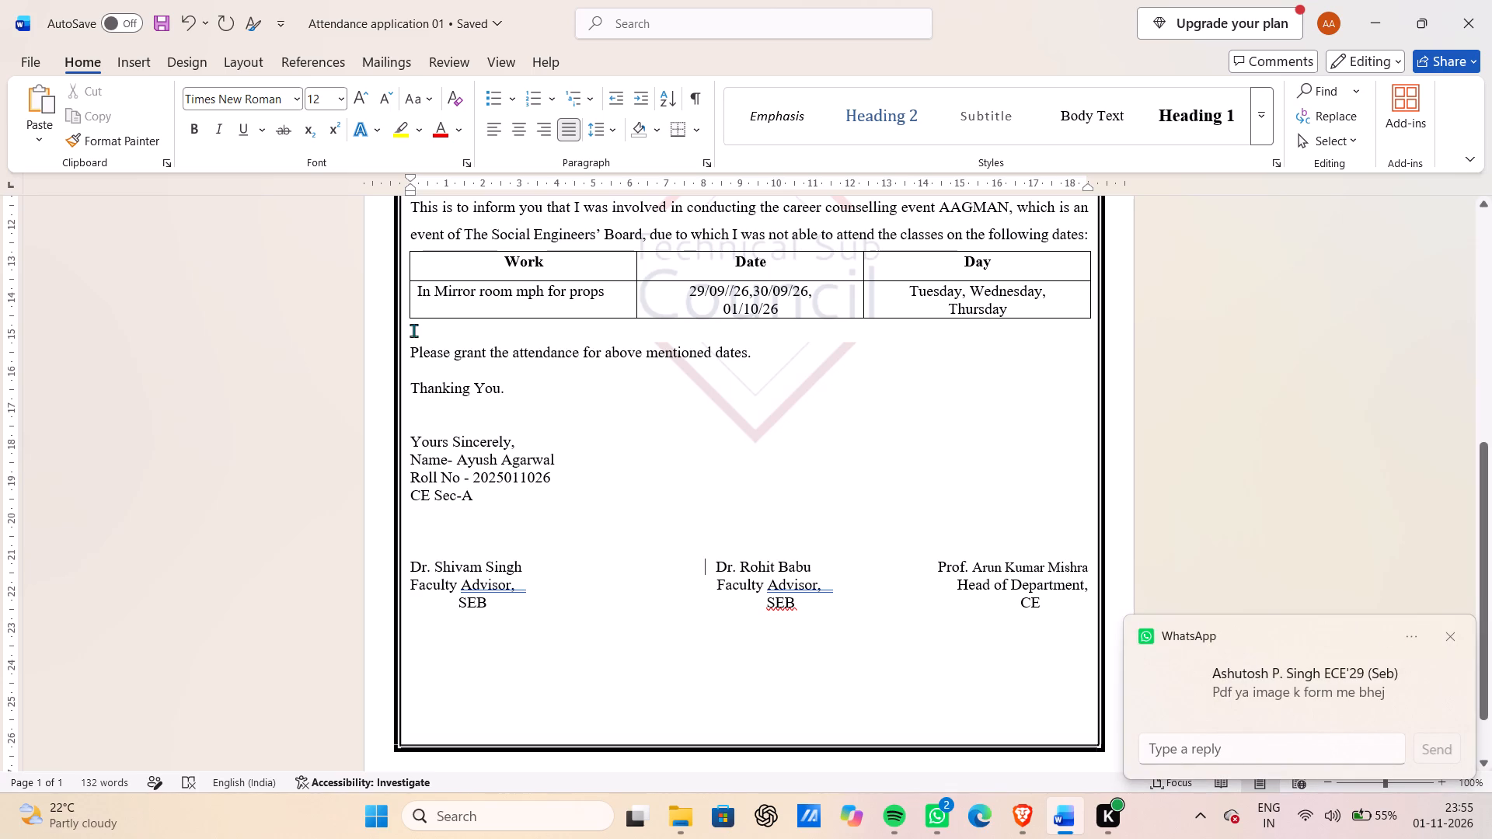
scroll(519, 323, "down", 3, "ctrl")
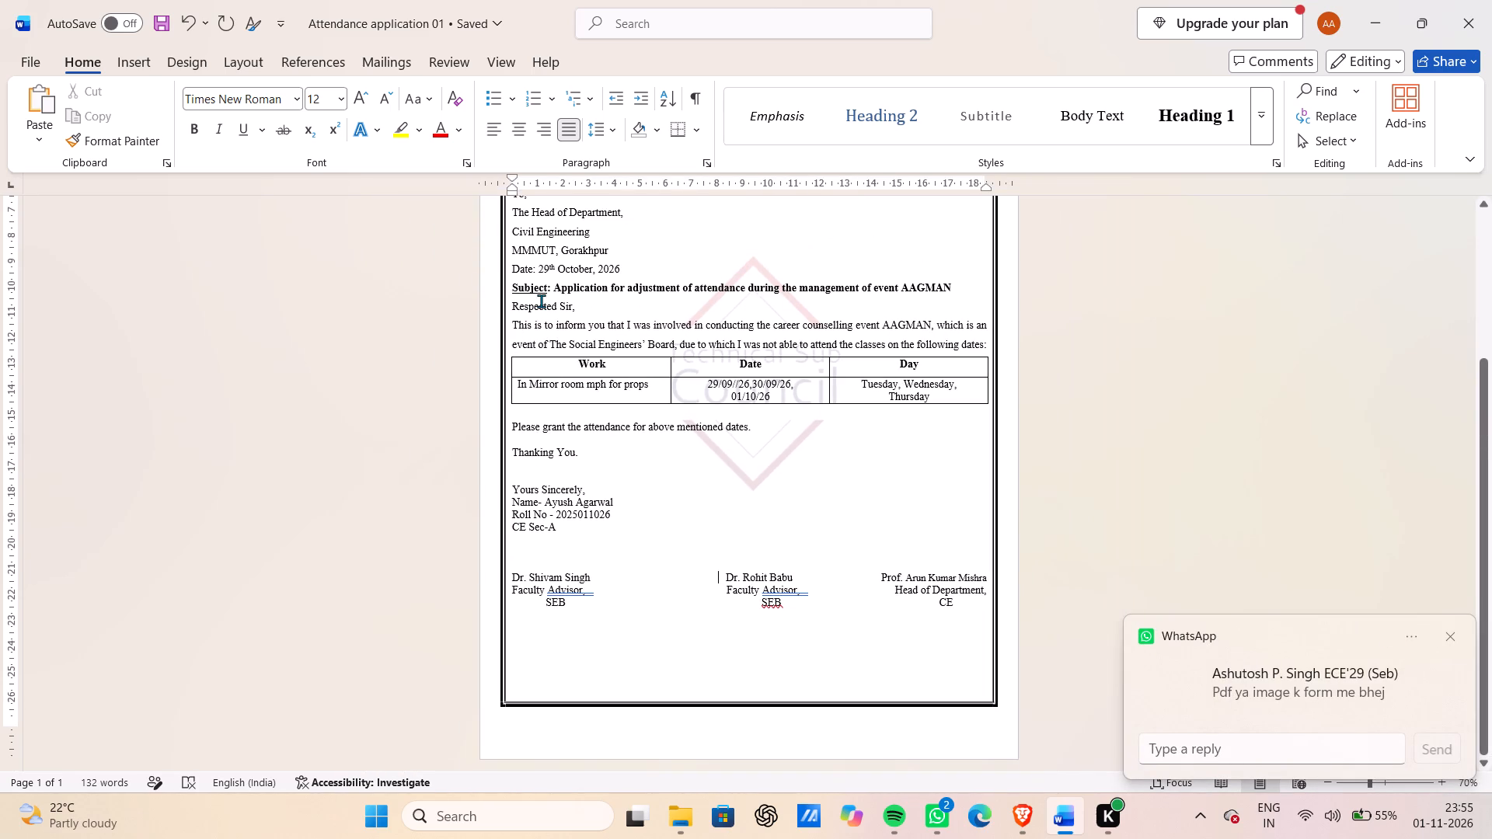
Open the print settings and preview for the Attendance application 01 document.
left_click(34, 61)
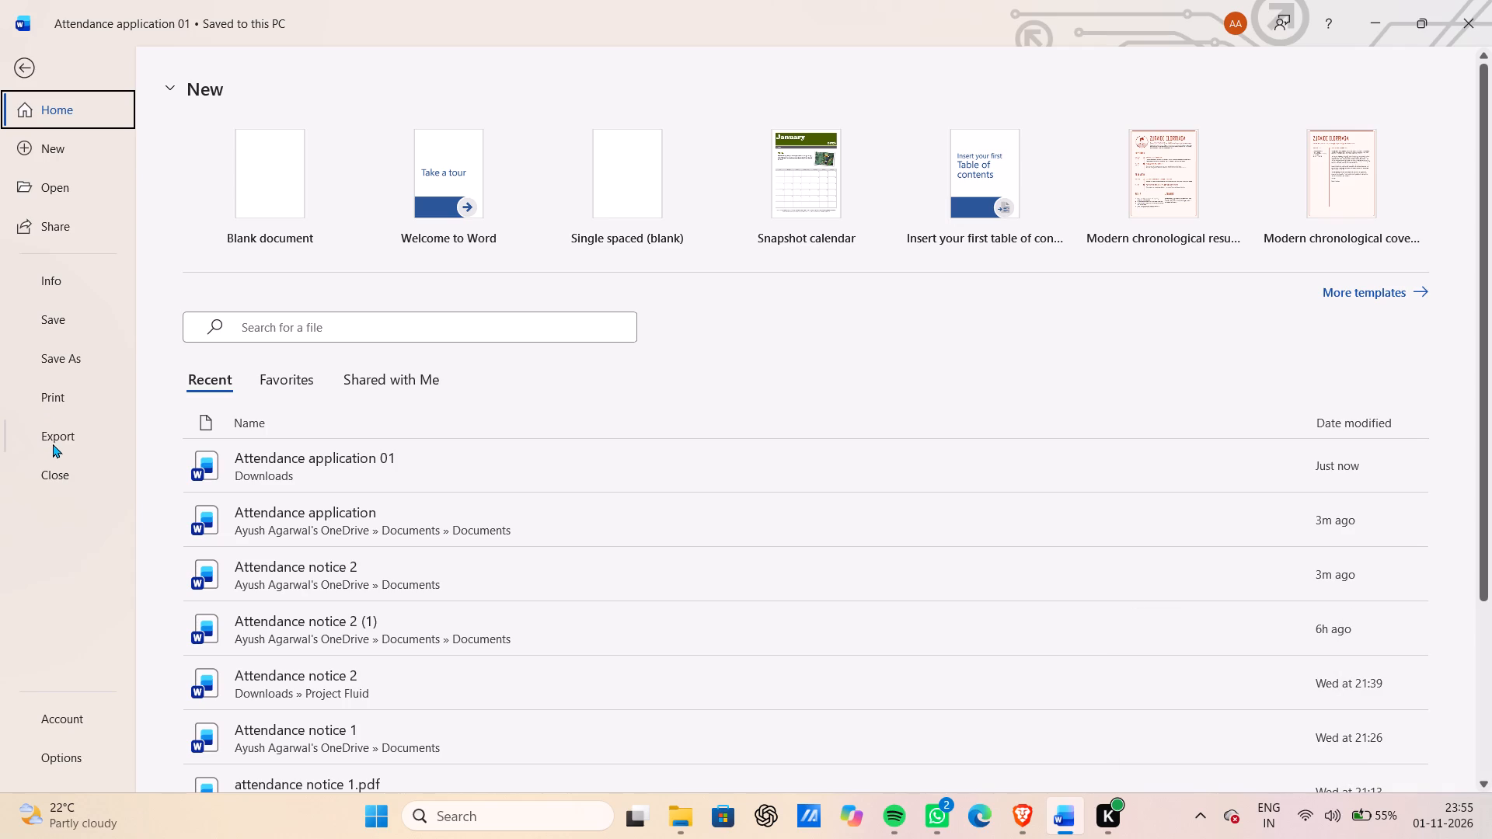
left_click(87, 399)
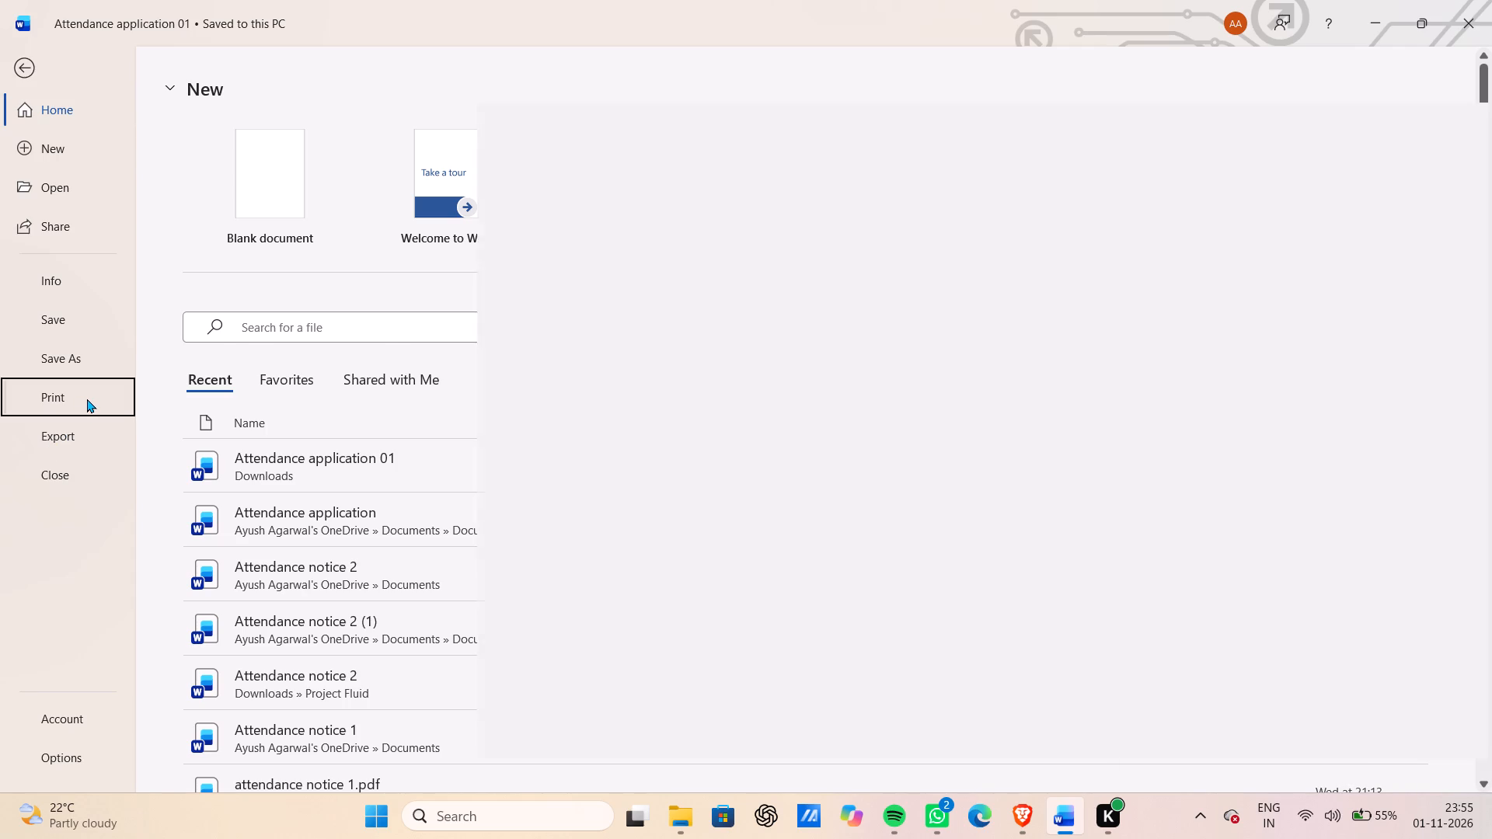
Print the attendance application to a PDF file named "Ayush" in the Downloads folder.
left_click(228, 132)
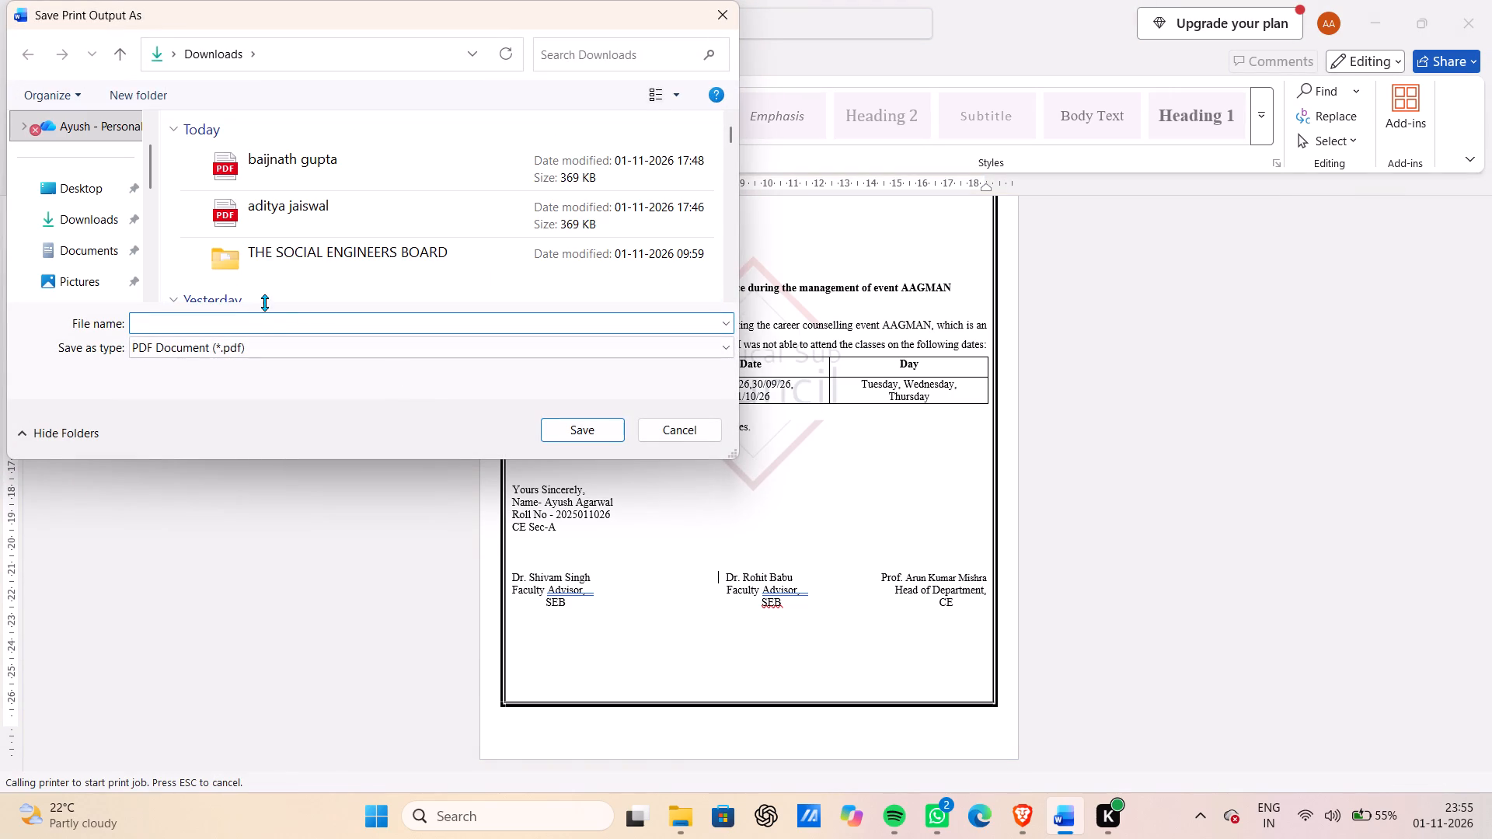
left_click(189, 327)
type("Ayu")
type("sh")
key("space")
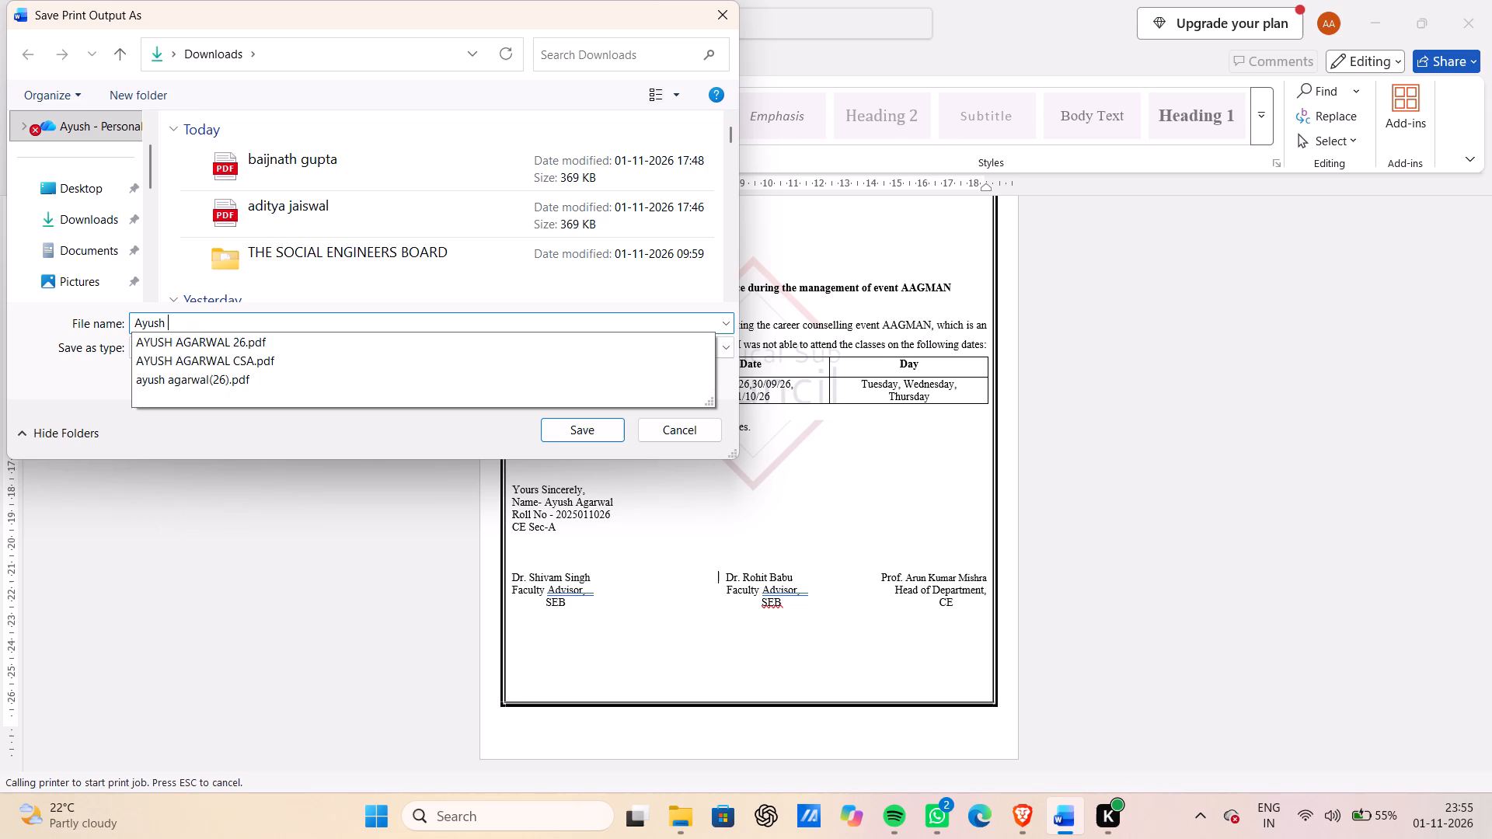